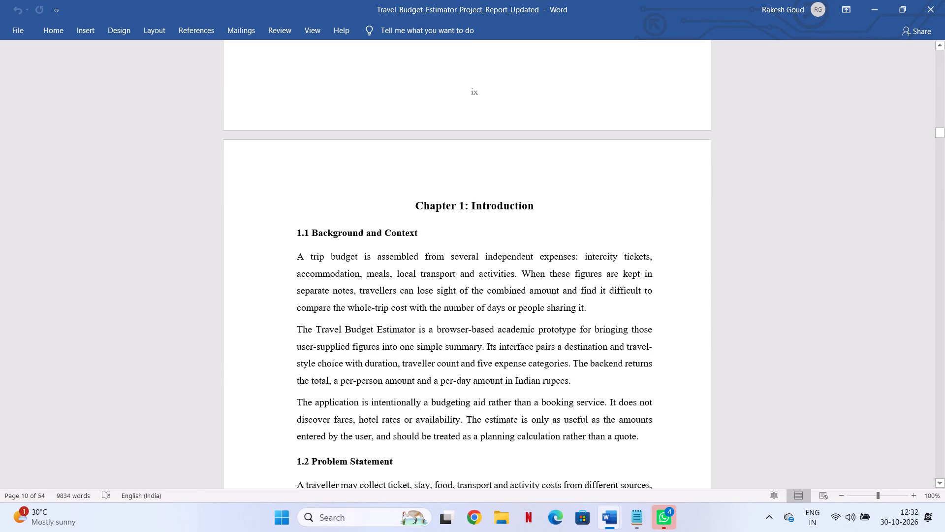
# Review Chapter 1: Introduction of the Travel Budget Estimator report, from 1.1 Background and Context to 1.9 Organisation of the Report.
pyautogui.scroll(-8, 510, 275)
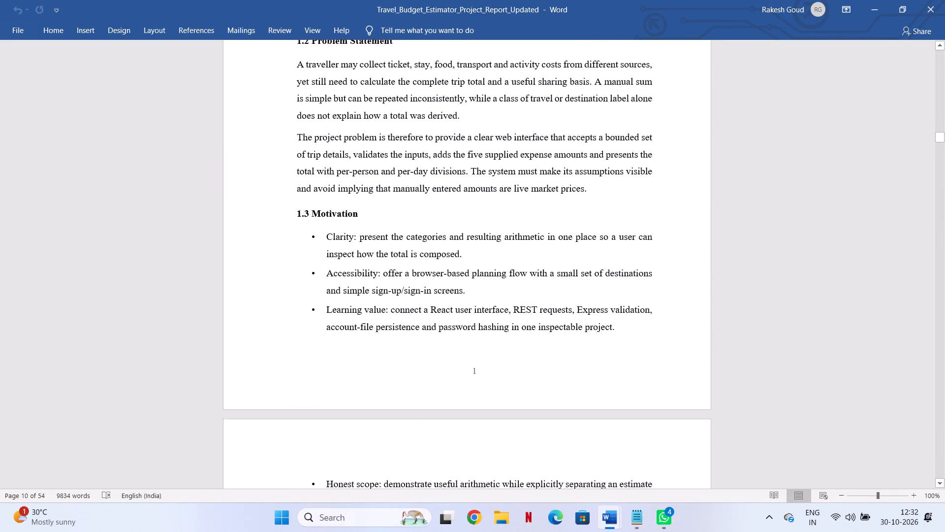
pyautogui.scroll(-9, 510, 275)
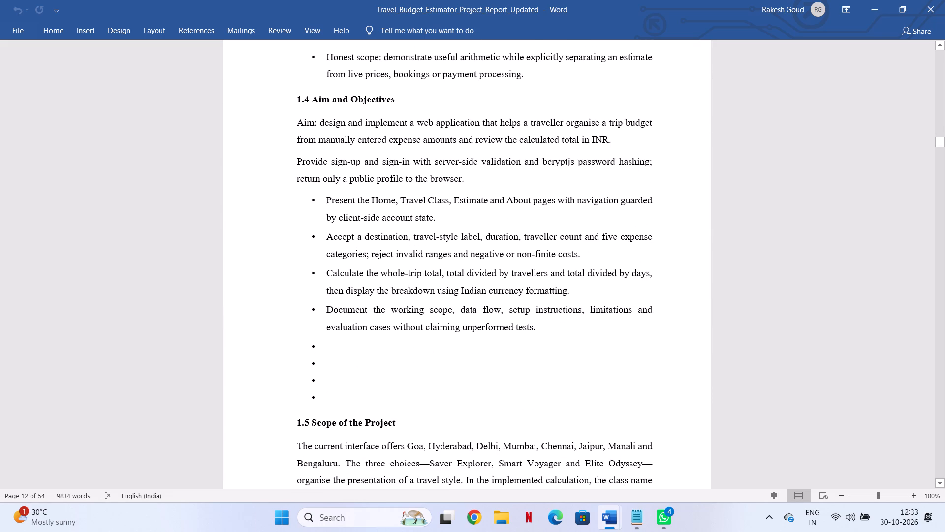
pyautogui.scroll(-6, 510, 275)
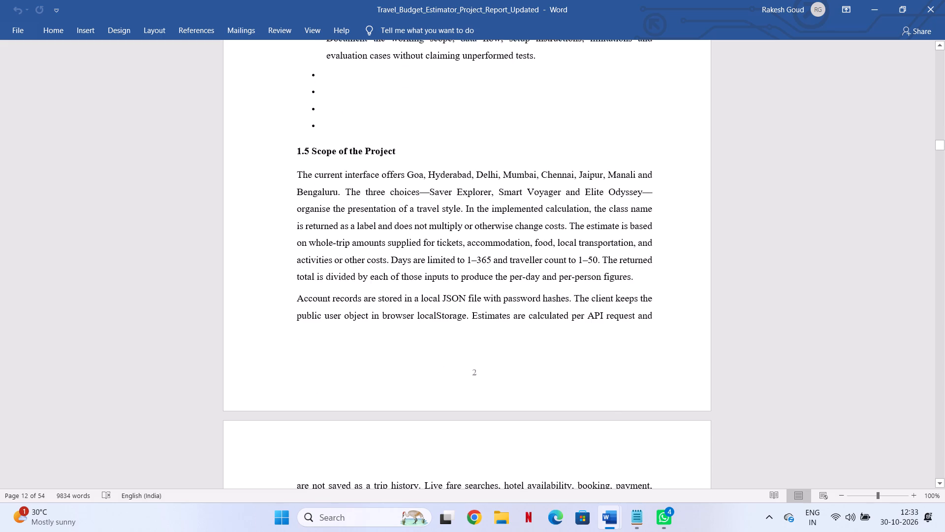
pyautogui.scroll(-12, 510, 275)
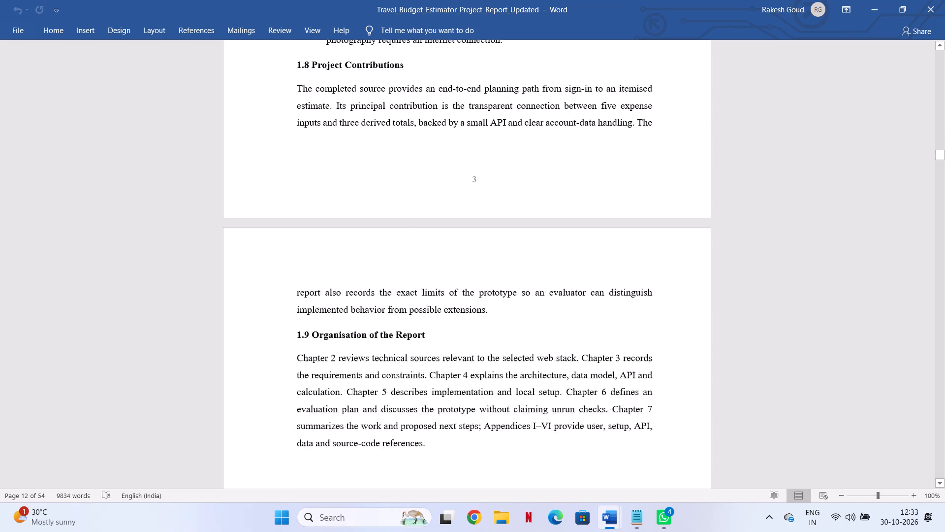
# Review Chapter 2: Literature Survey of the Travel Budget Estimator report through section 2.6 Gaps Identified and Project Rationale.
pyautogui.scroll(-13, 510, 275)
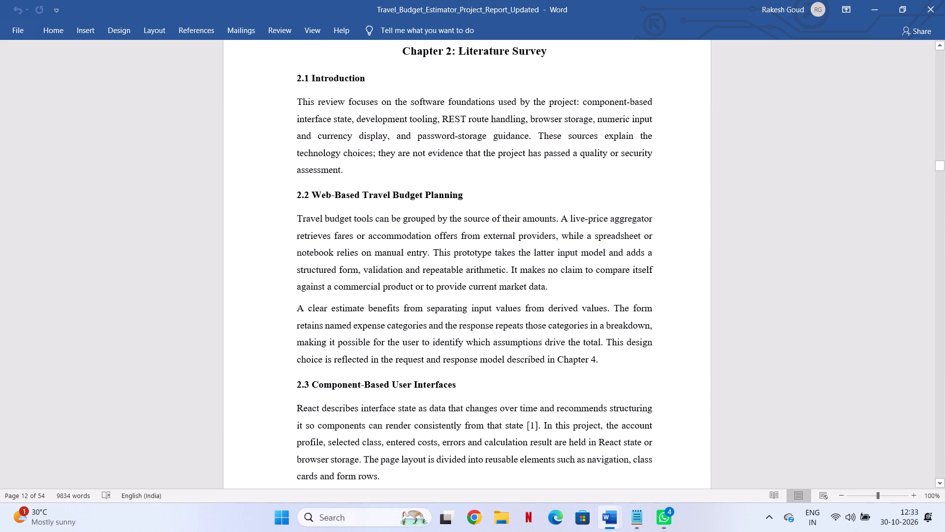
pyautogui.scroll(-5, 510, 275)
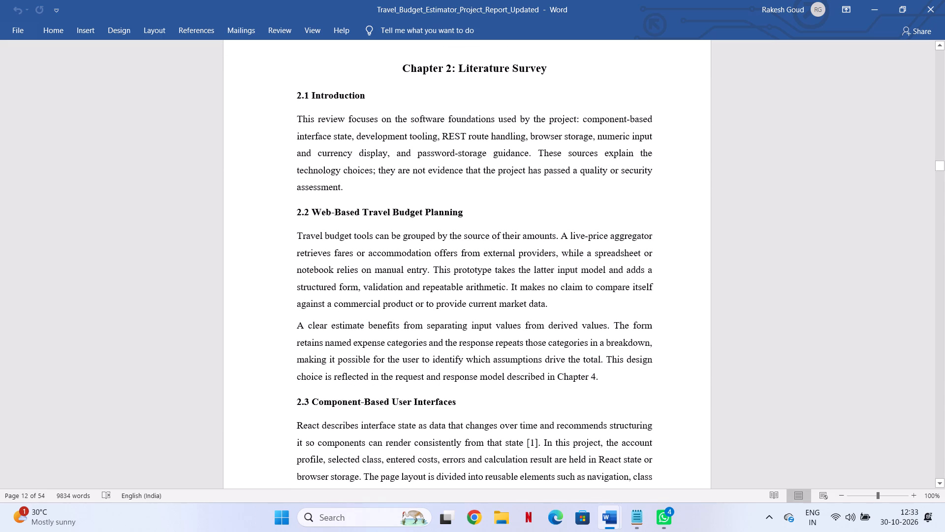
pyautogui.scroll(-14, 510, 275)
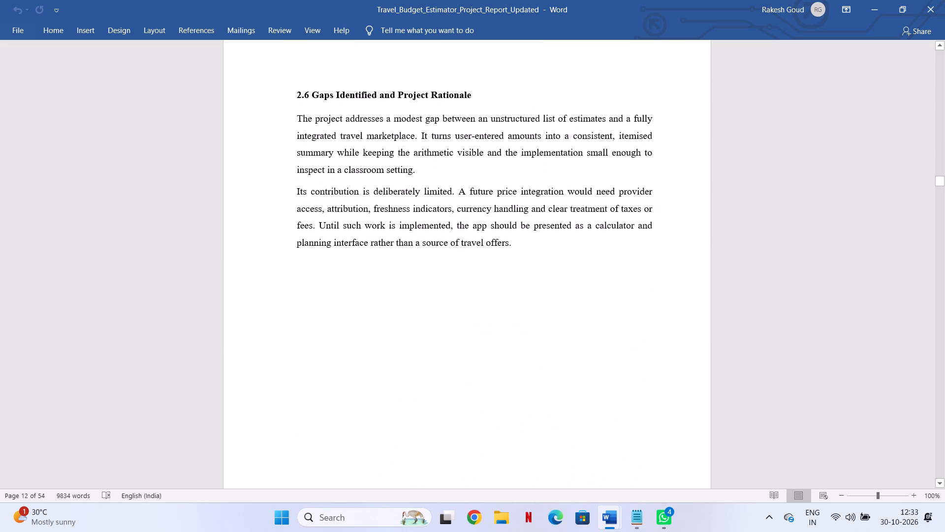
# Examine the Chapter 3 requirements and use-case tables and the Chapter 4 diagrams and data model in the Travel Budget Estimator report.
pyautogui.scroll(-11, 510, 275)
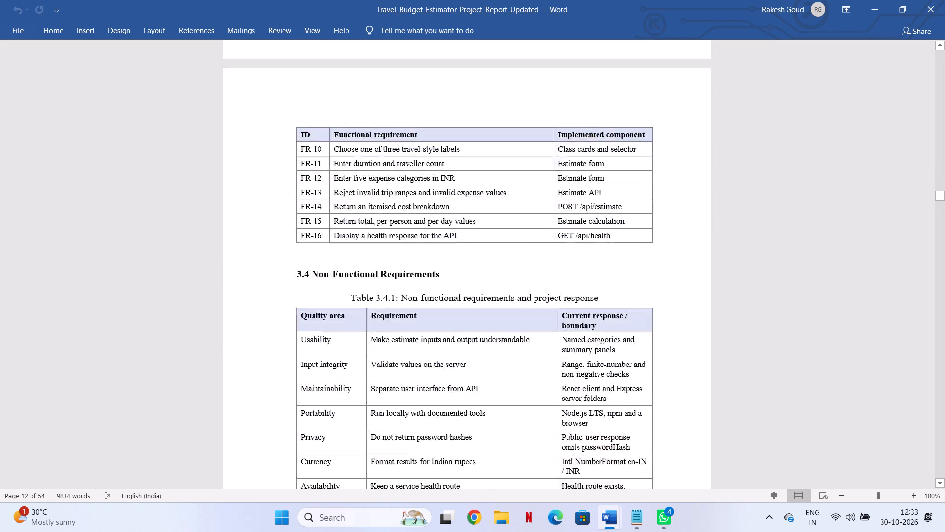
pyautogui.scroll(-14, 510, 275)
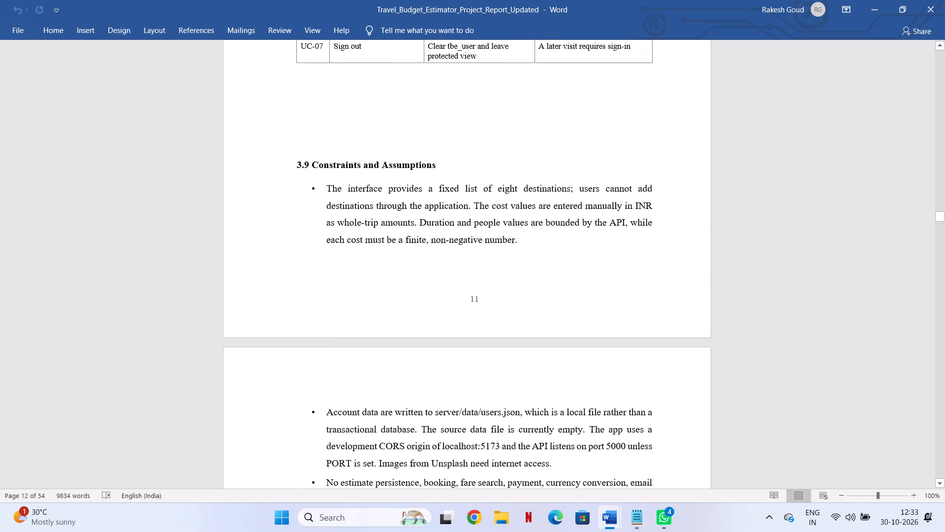
pyautogui.scroll(-1, 510, 275)
pyautogui.scroll(-20, 510, 275)
pyautogui.scroll(-3, 510, 275)
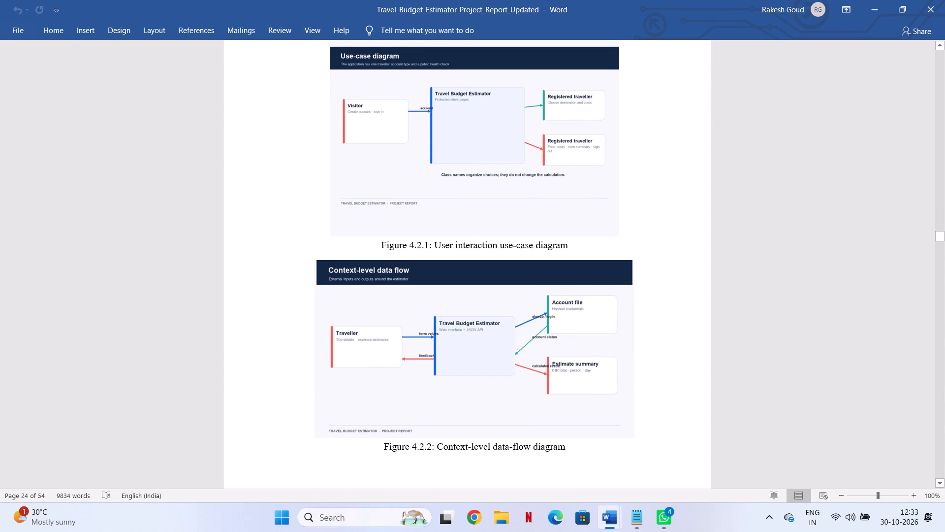
pyautogui.scroll(-11, 510, 275)
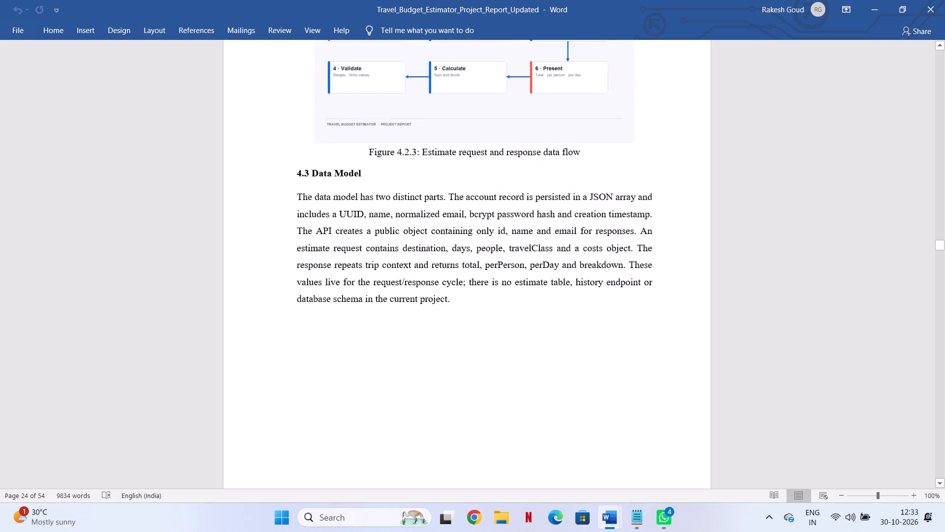
pyautogui.scroll(-6, 510, 275)
pyautogui.scroll(9, 510, 275)
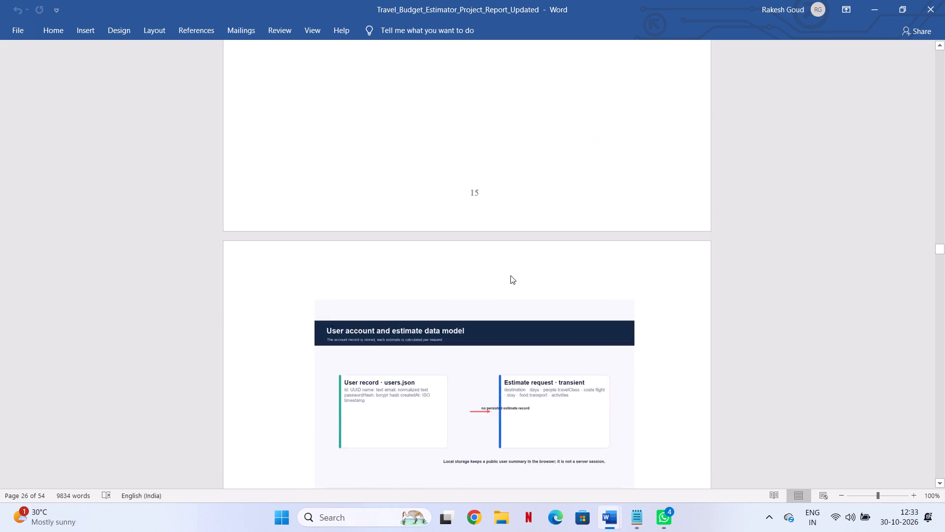
pyautogui.scroll(14, 510, 275)
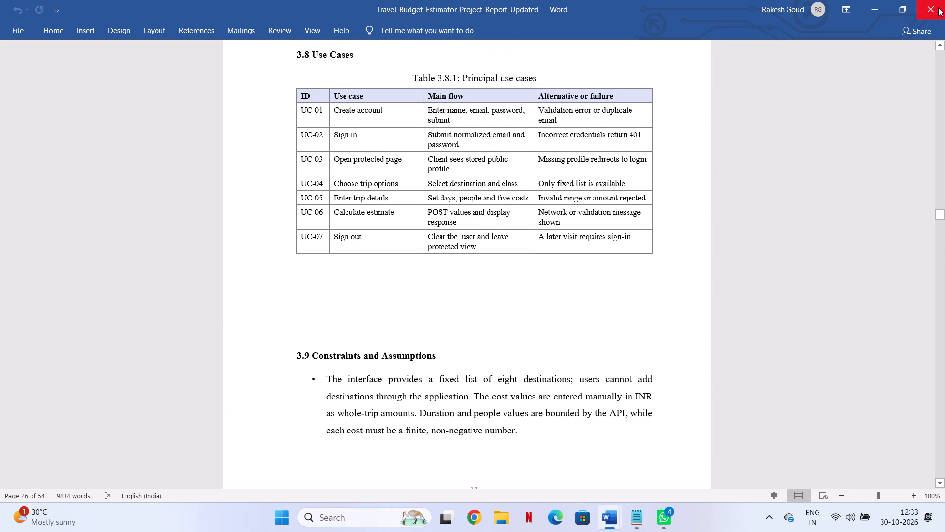
# Switch to the Campus Connect AI 2 document and read section 1.1 Problem Definition in the Introduction chapter.
pyautogui.click(873, 7)
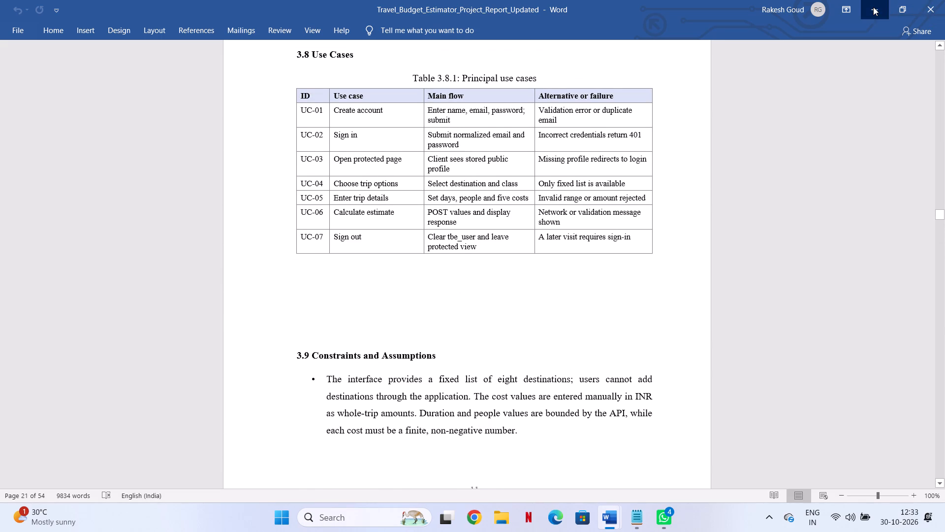
pyautogui.scroll(9, 500, 333)
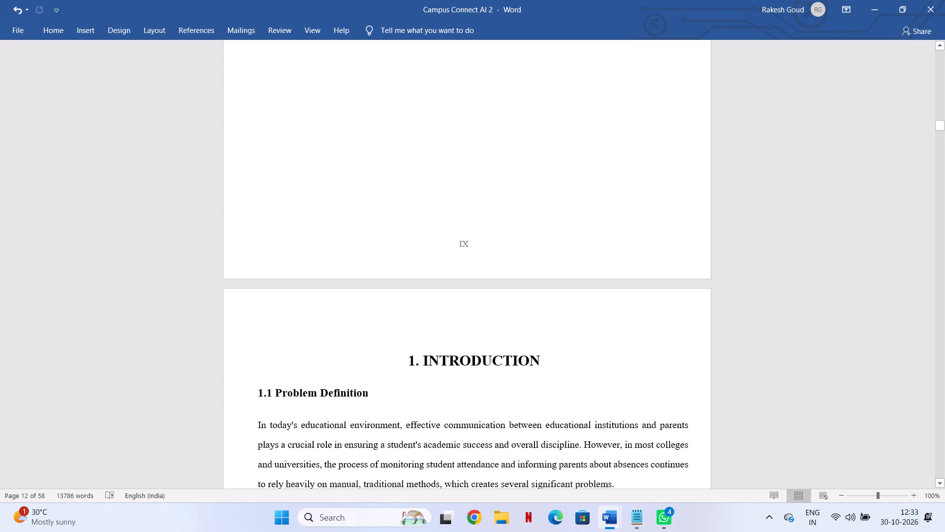
pyautogui.scroll(-8, 500, 333)
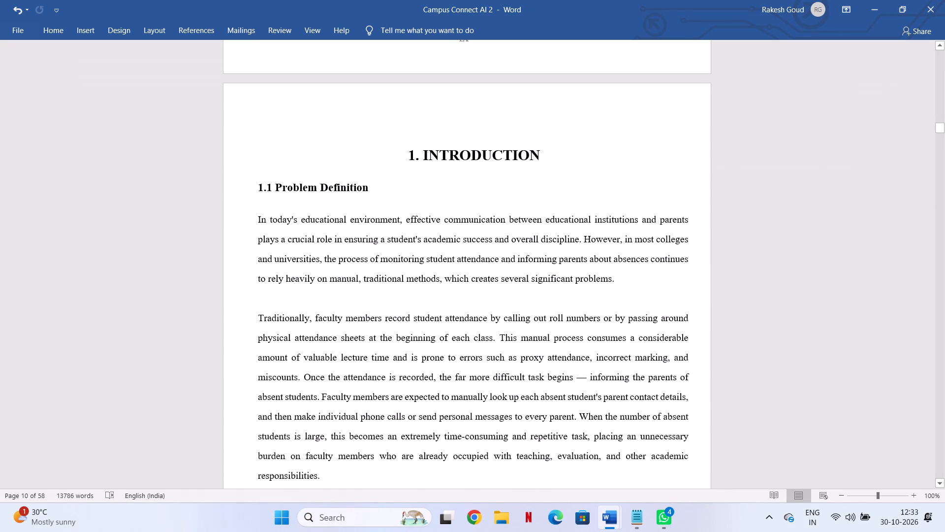
pyautogui.scroll(-3, 500, 333)
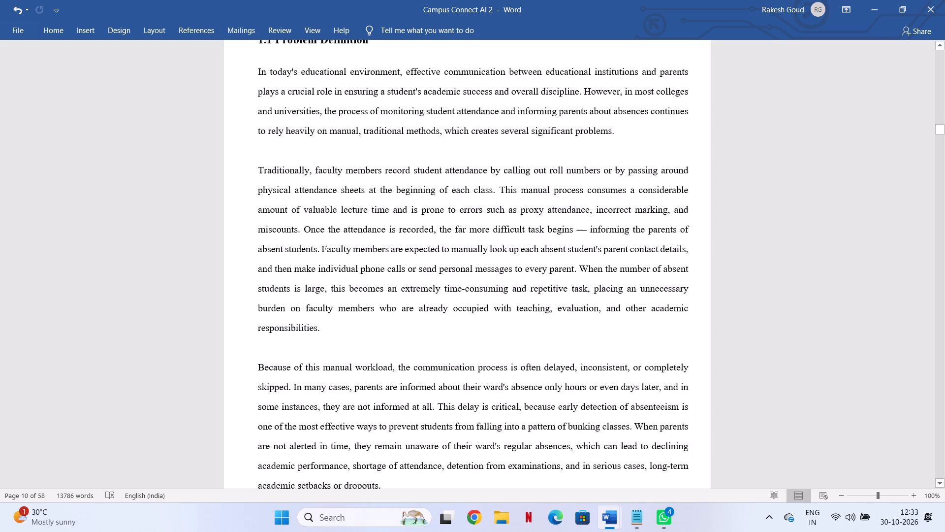
pyautogui.scroll(-4, 500, 333)
pyautogui.scroll(1, 500, 333)
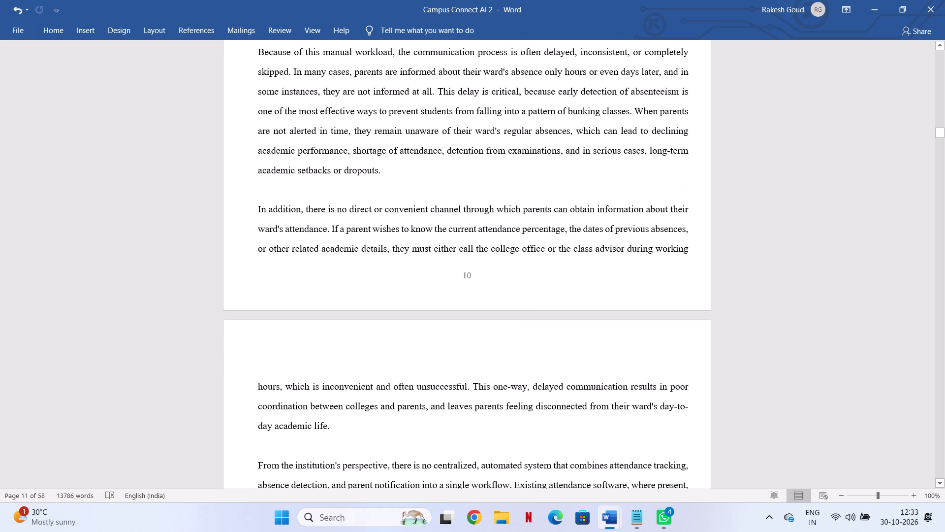
pyautogui.scroll(5, 500, 333)
pyautogui.scroll(-7, 500, 333)
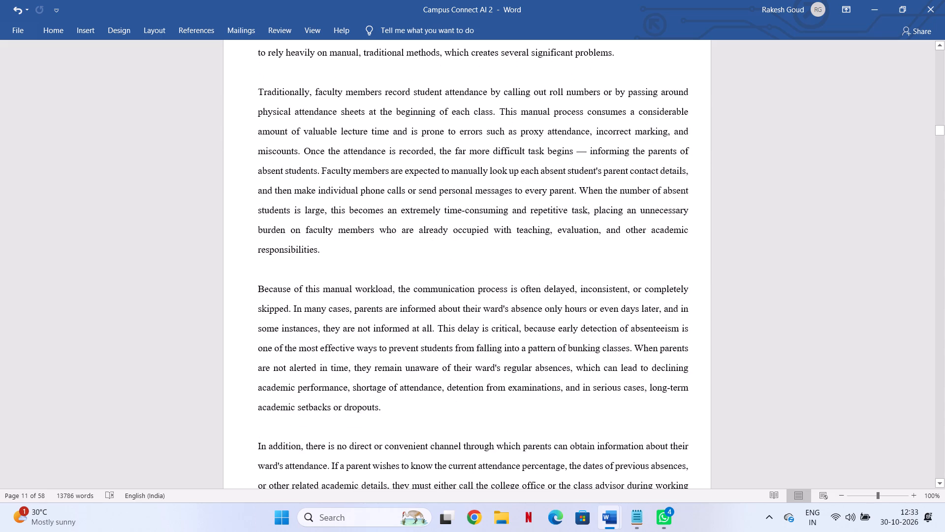
# Read the end of section 1.1 and section 1.2 on the project objective, including its Specific Objectives list.
pyautogui.scroll(-11, 500, 333)
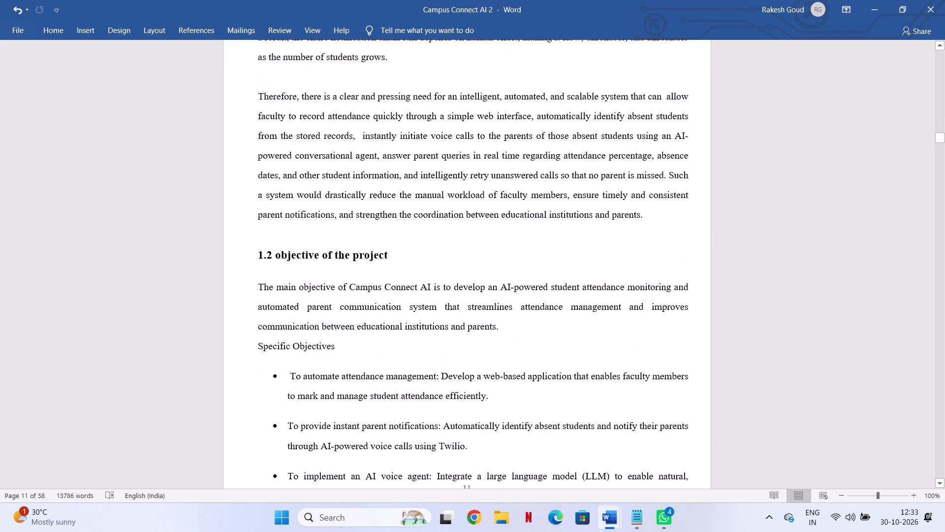
pyautogui.scroll(-3, 500, 333)
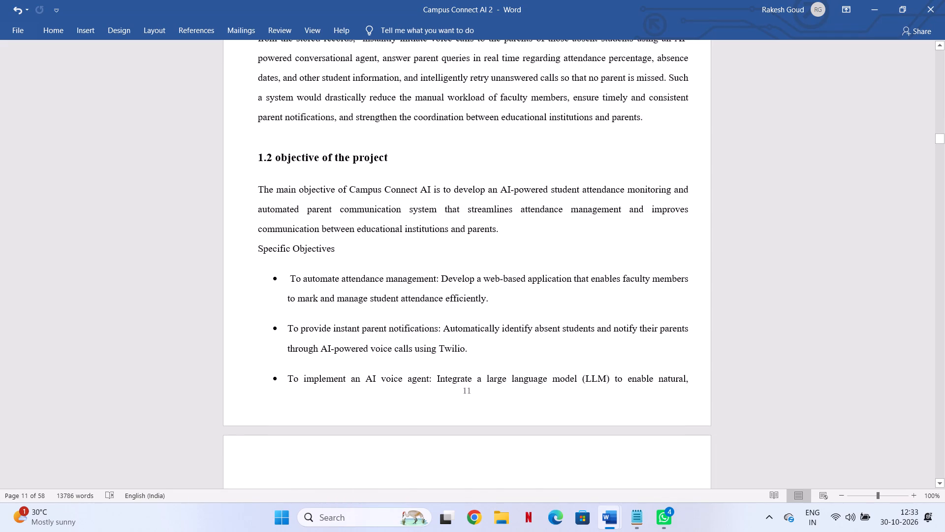
pyautogui.scroll(-2, 500, 333)
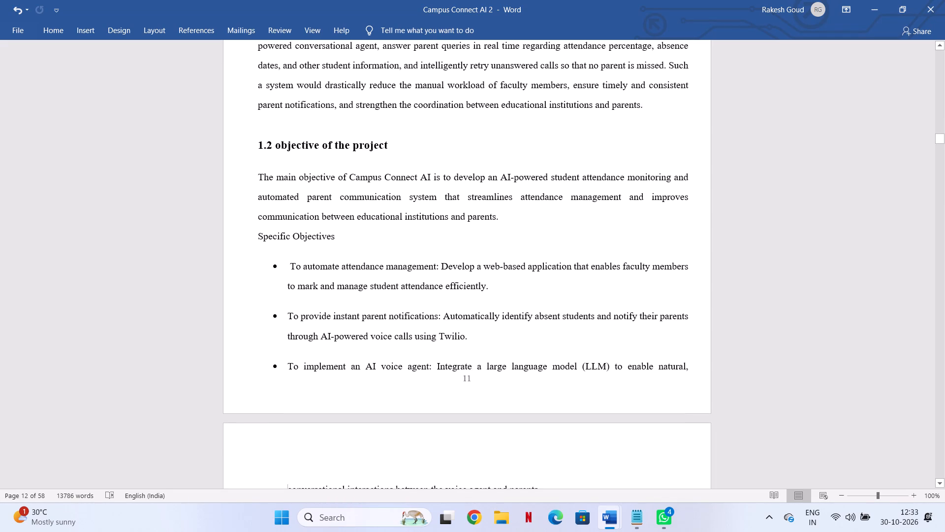
pyautogui.scroll(-1, 500, 333)
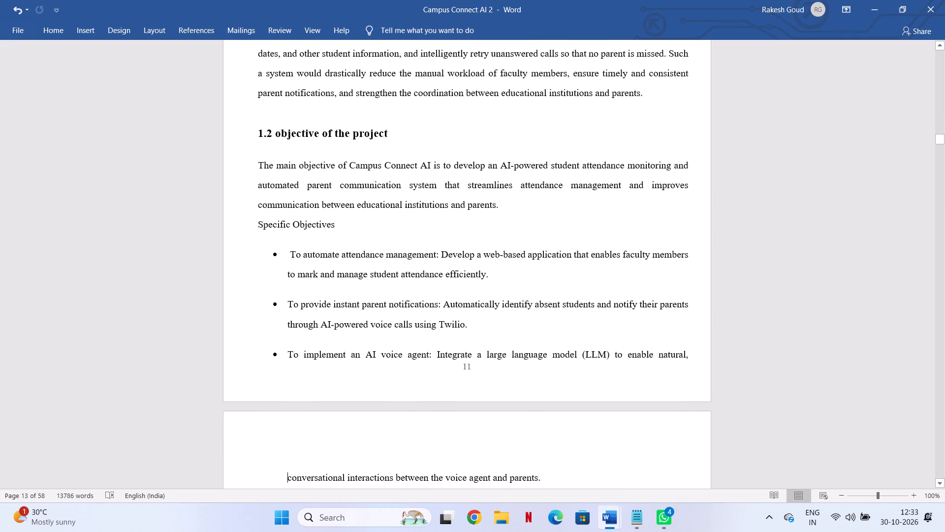
pyautogui.scroll(2, 500, 333)
# Go back through the Campus Connect AI 2 front matter, from the List of Tables to the Abstract page.
pyautogui.scroll(12, 500, 333)
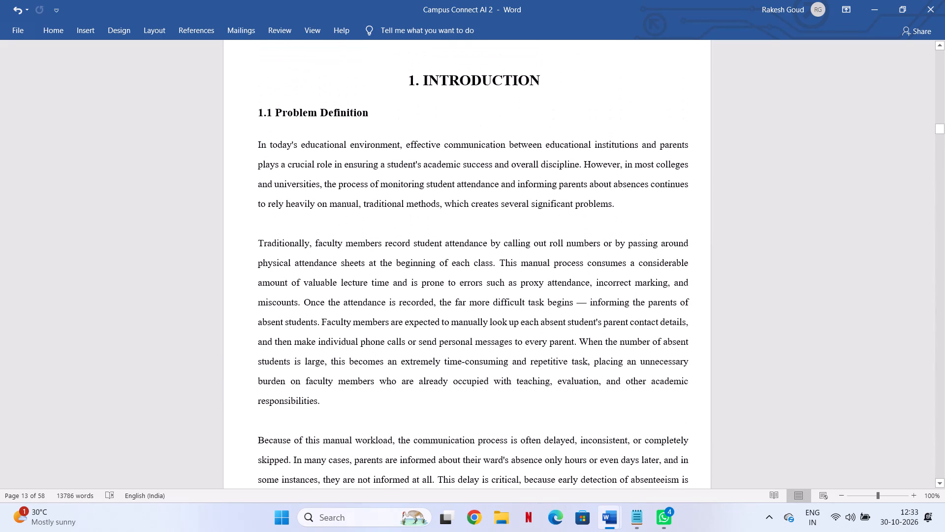
pyautogui.scroll(7, 500, 333)
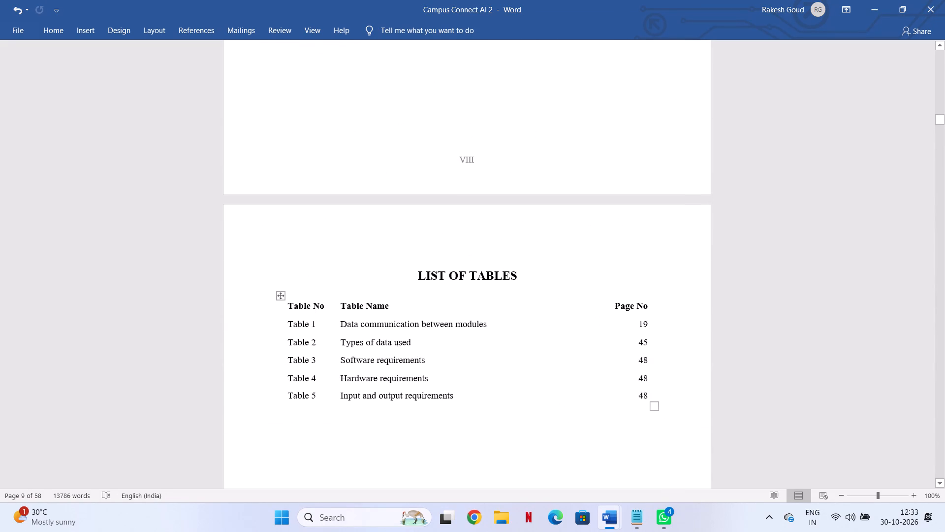
pyautogui.scroll(13, 500, 333)
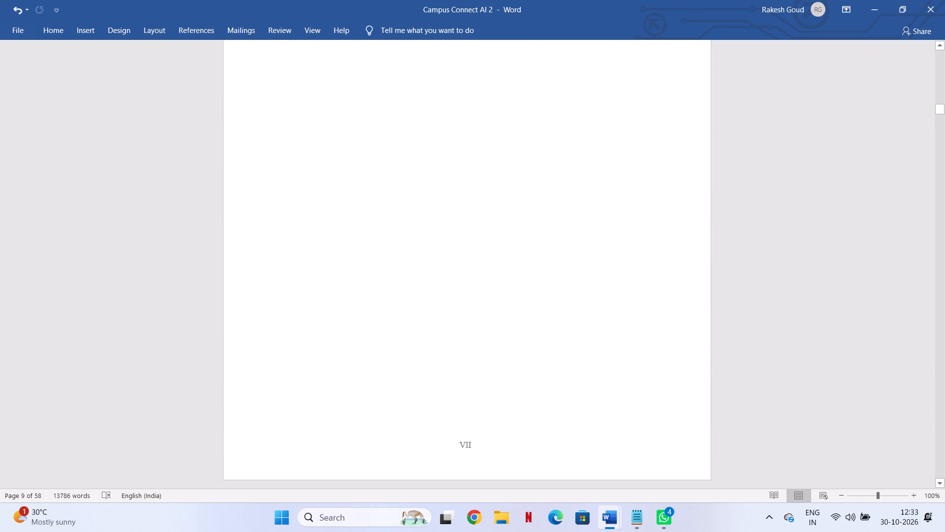
pyautogui.scroll(7, 500, 333)
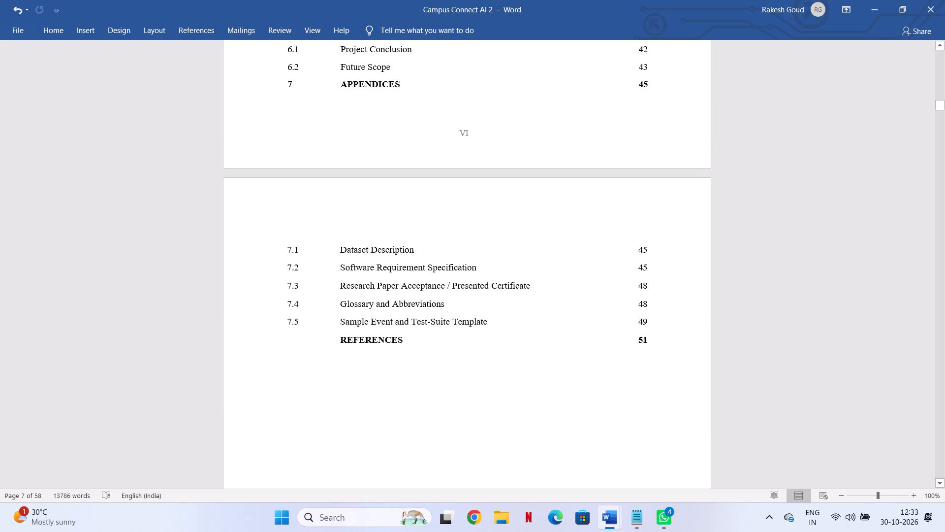
pyautogui.scroll(16, 500, 333)
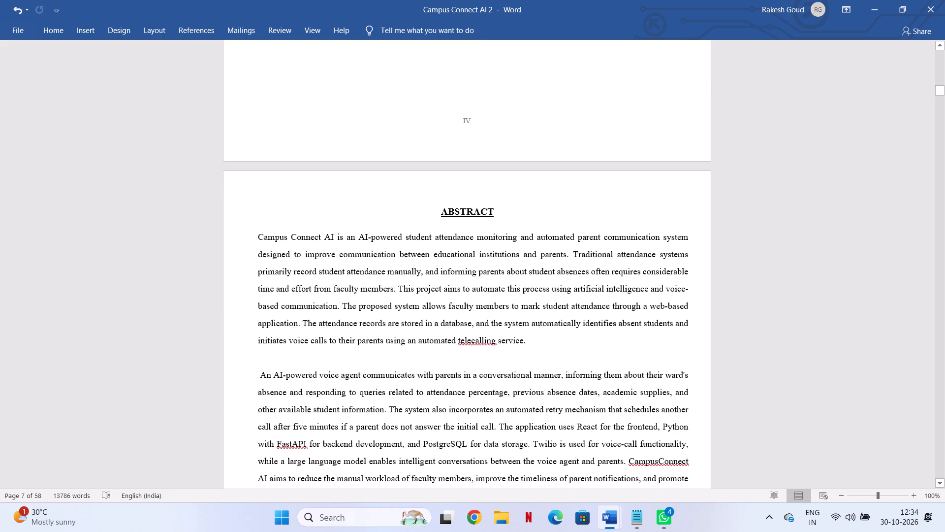
pyautogui.scroll(1, 500, 333)
# Examine the Table of Contents entries and page numbers, and the List of Figures, in the Campus Connect AI 2 document.
pyautogui.scroll(-7, 476, 351)
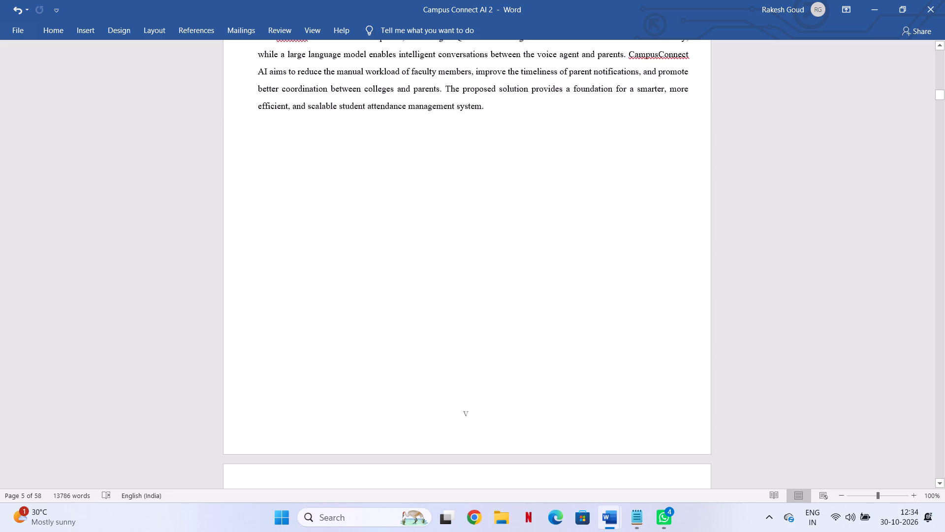
pyautogui.scroll(-4, 476, 351)
pyautogui.scroll(2, 476, 351)
pyautogui.scroll(-1, 476, 351)
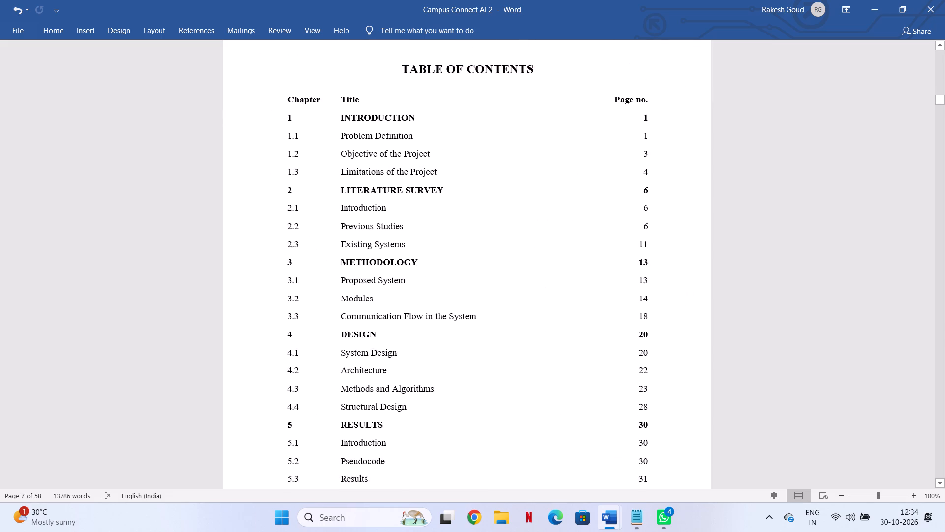
pyautogui.scroll(-1, 476, 351)
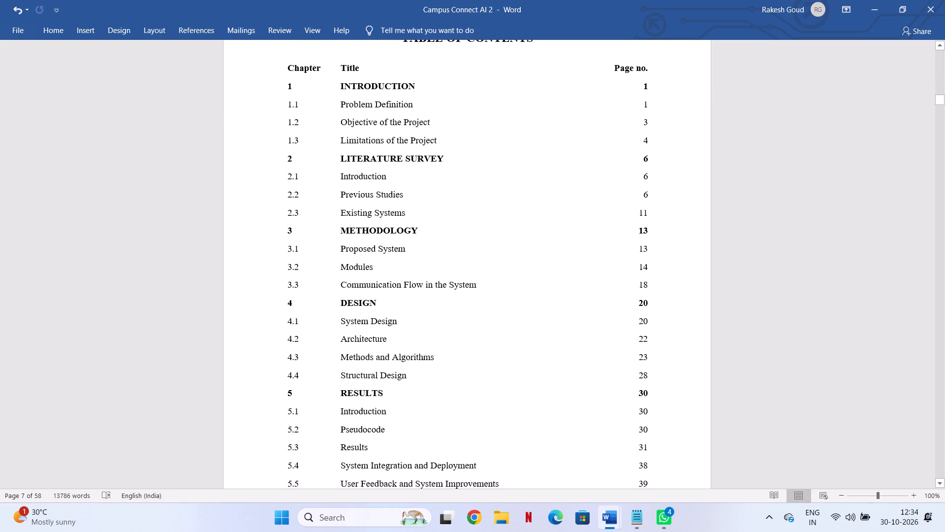
pyautogui.scroll(-3, 476, 351)
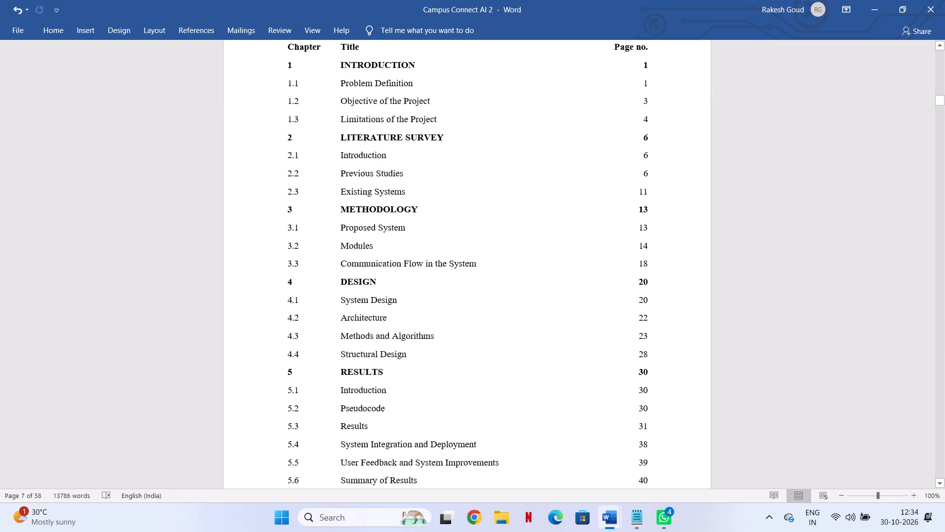
pyautogui.scroll(-9, 476, 351)
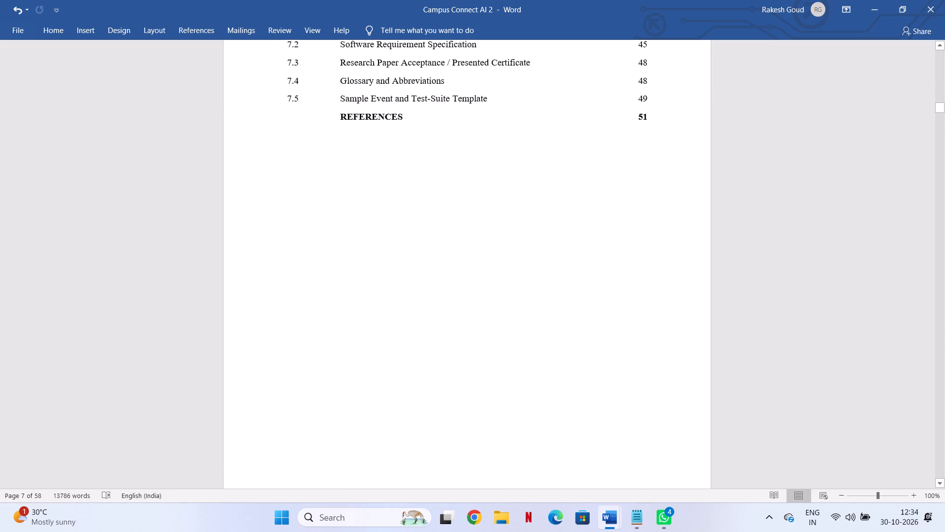
pyautogui.scroll(-9, 476, 351)
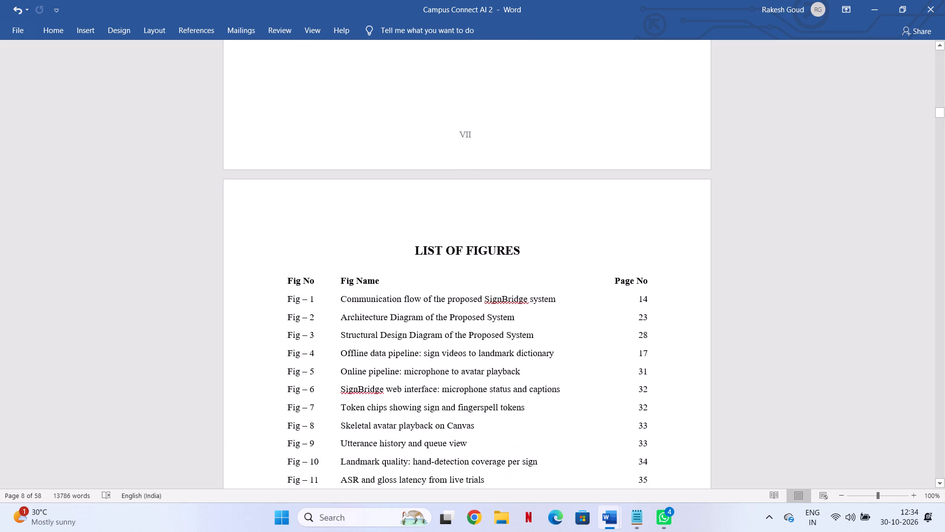
# Look through the List of Figures and List of Tables, continuing to section 1.1 Problem Definition in the Introduction chapter.
pyautogui.scroll(-15, 476, 351)
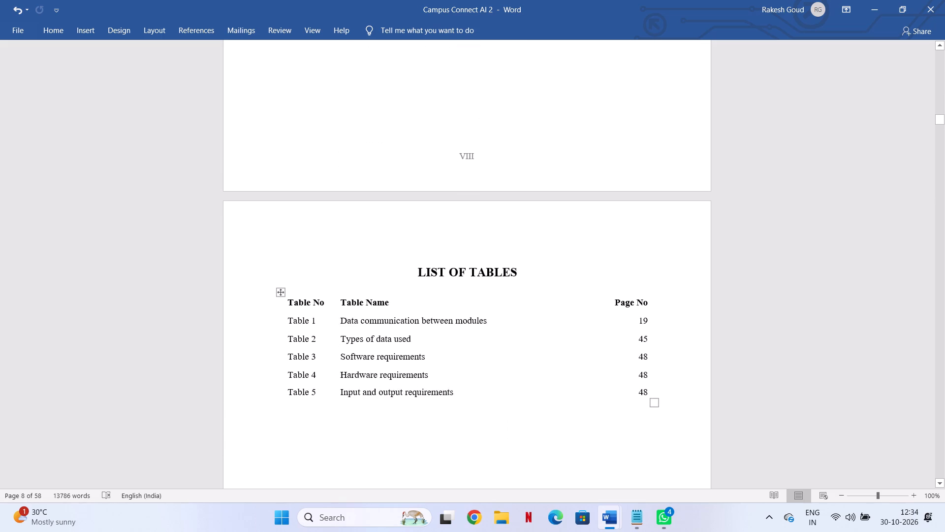
pyautogui.scroll(-17, 476, 351)
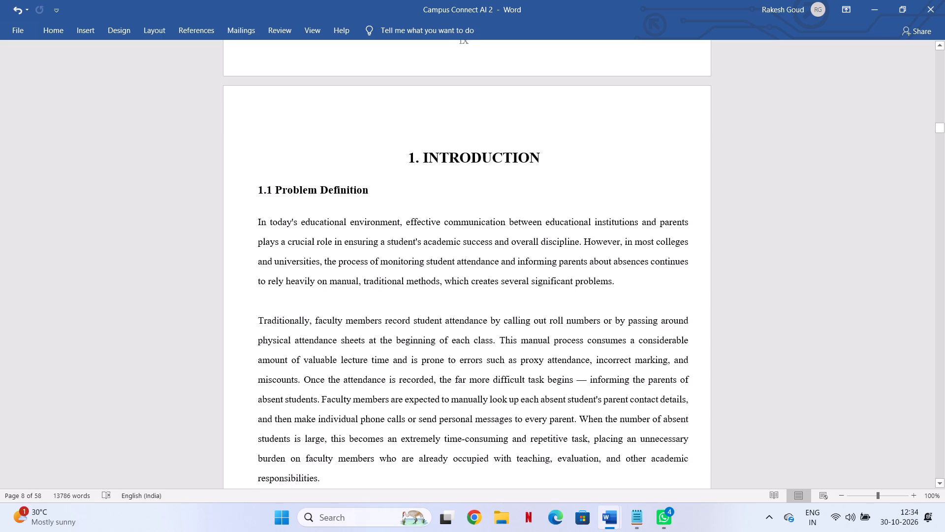
pyautogui.scroll(-2, 476, 351)
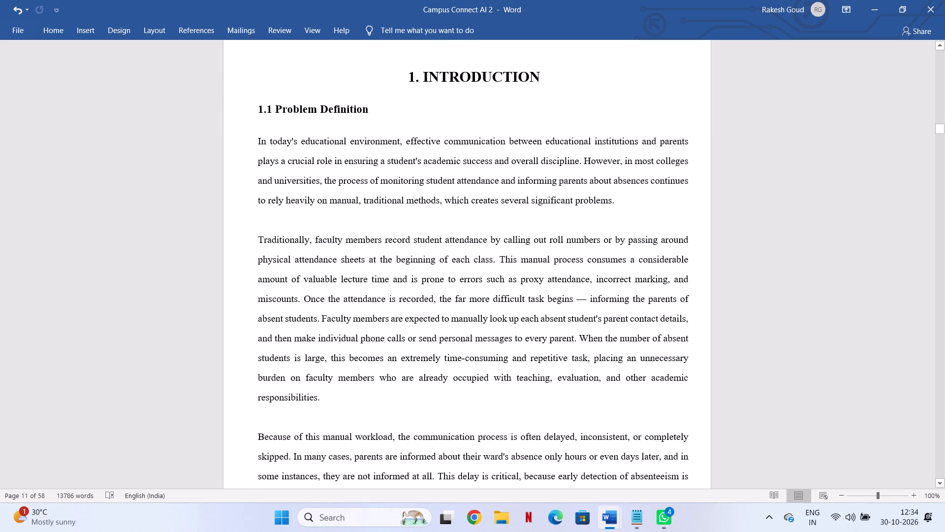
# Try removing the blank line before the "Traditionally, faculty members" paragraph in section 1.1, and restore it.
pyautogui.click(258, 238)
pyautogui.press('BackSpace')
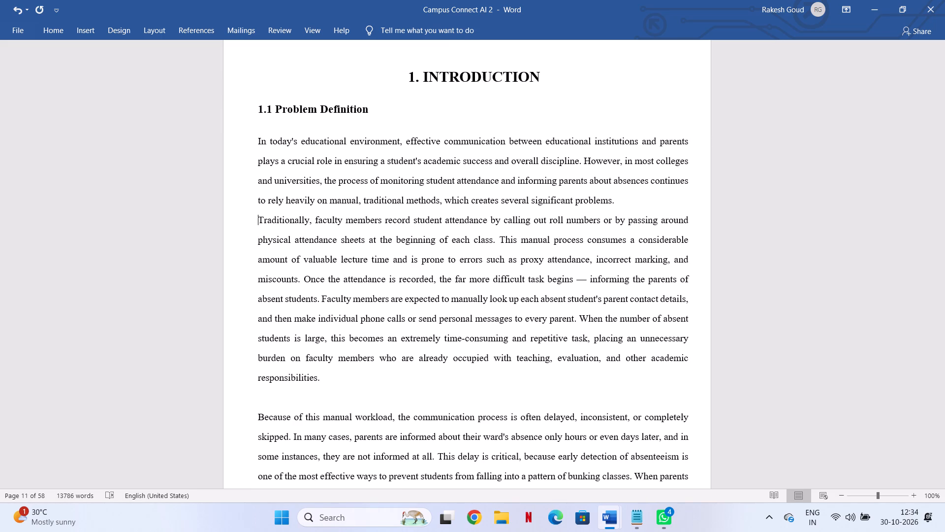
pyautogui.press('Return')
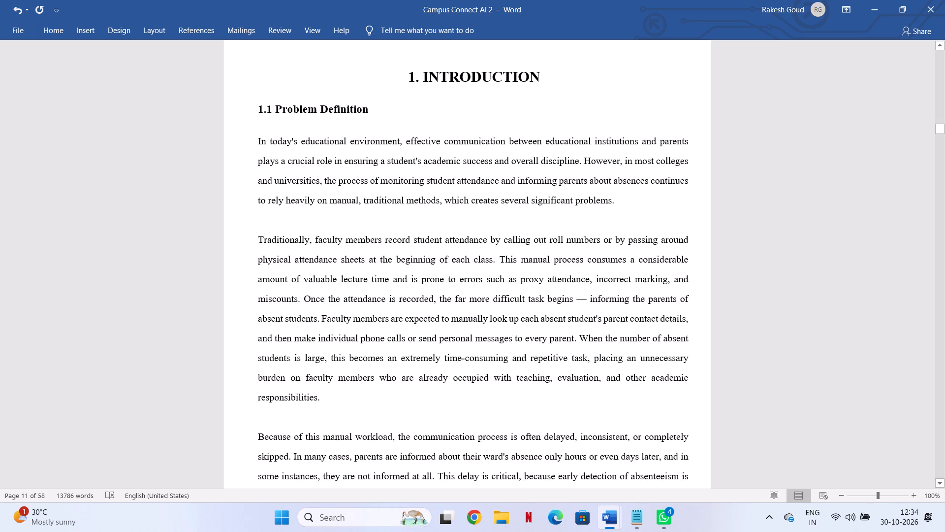
# Examine the paragraph spacing through section 1.1 up to the heading of section 1.2, returning to the start of the Introduction.
pyautogui.scroll(-3, 267, 234)
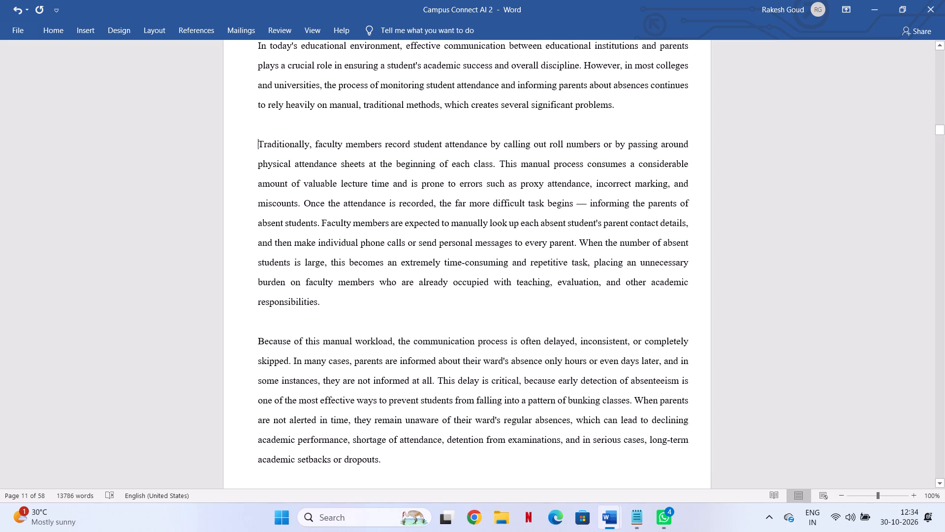
pyautogui.scroll(-4, 267, 234)
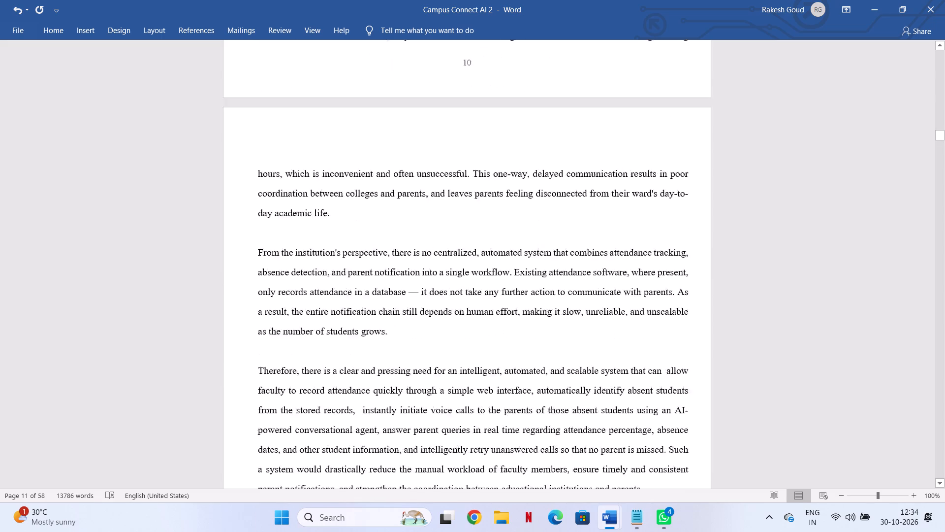
pyautogui.scroll(-3, 267, 234)
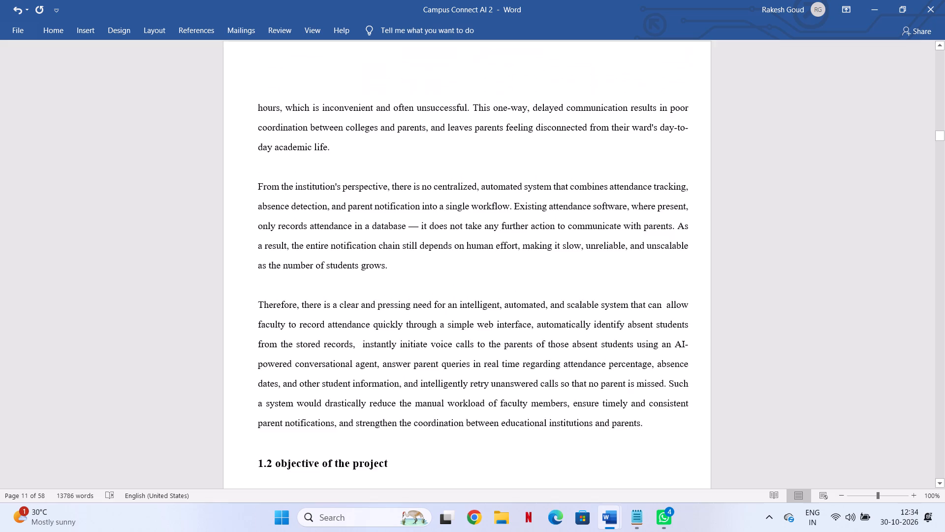
pyautogui.scroll(5, 267, 234)
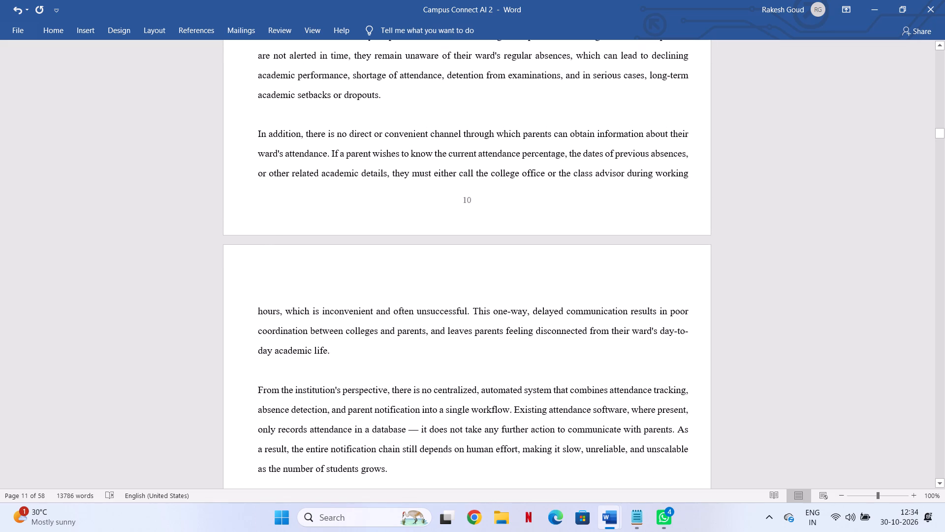
pyautogui.scroll(6, 271, 201)
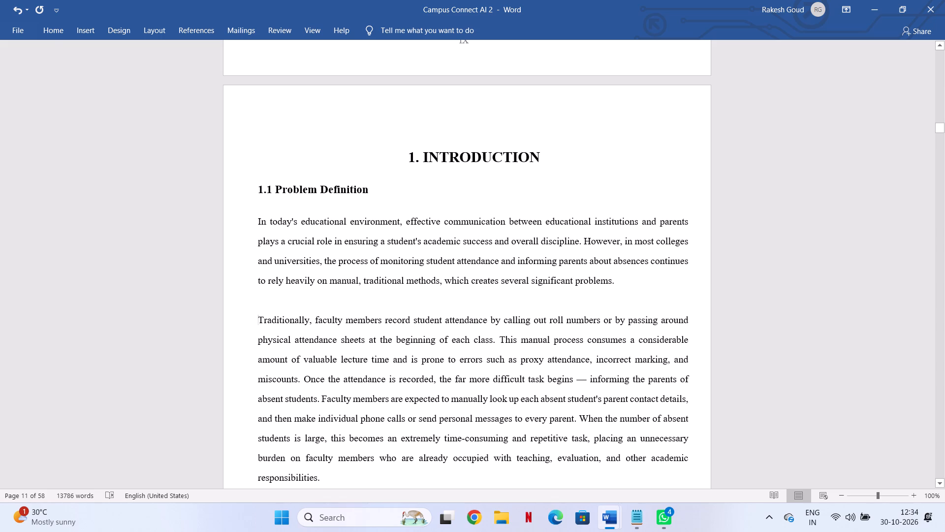
# Add space after the opening paragraph of section 1.1, including the blank line that follows it.
pyautogui.click(49, 25)
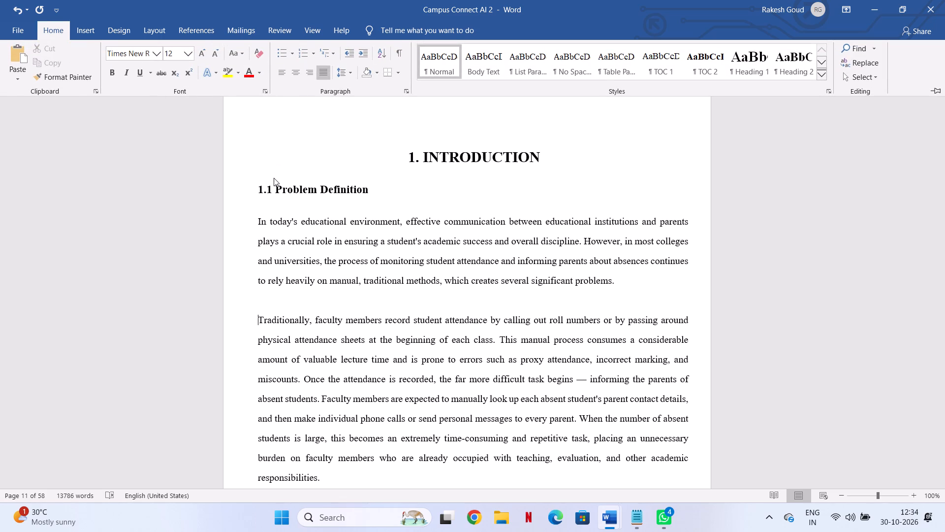
pyautogui.click(332, 91)
pyautogui.moveTo(260, 216); pyautogui.dragTo(259, 223)
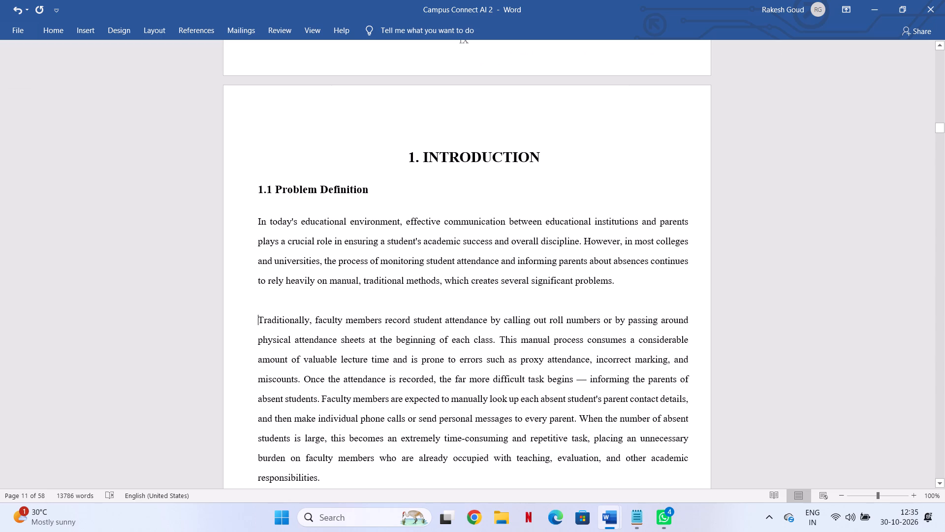
pyautogui.moveTo(259, 223); pyautogui.dragTo(601, 296)
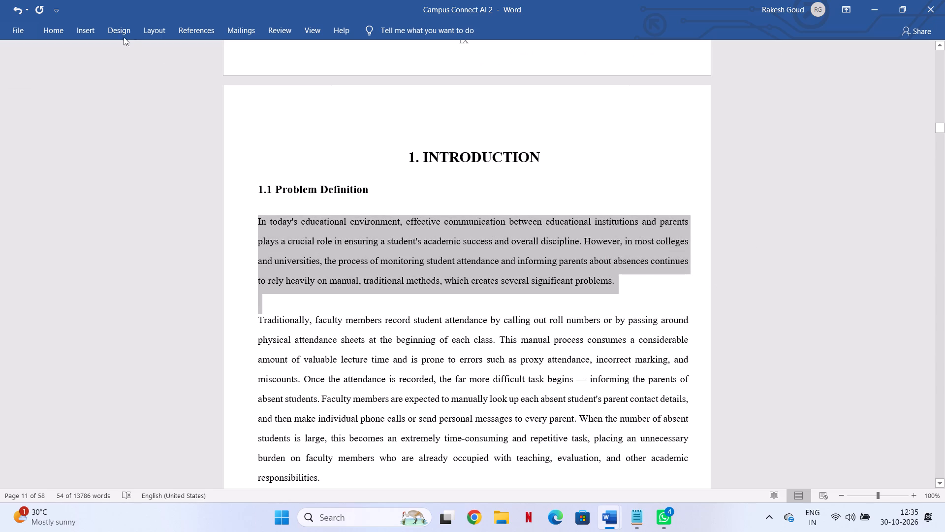
pyautogui.click(57, 30)
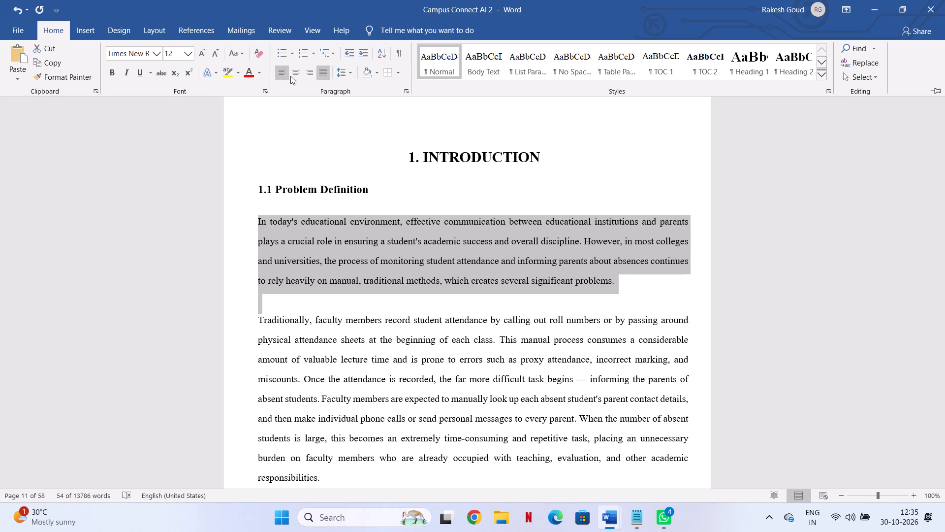
pyautogui.click(336, 92)
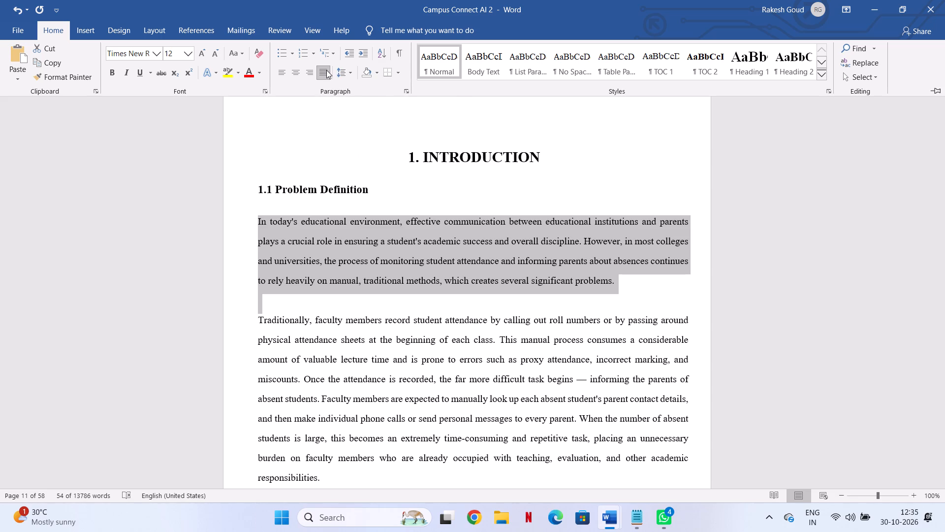
pyautogui.rightClick(326, 70)
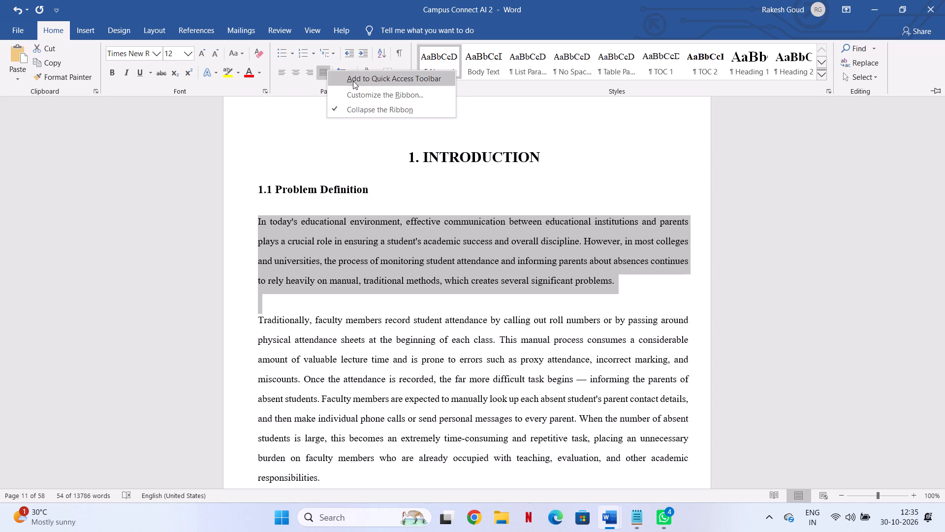
pyautogui.click(297, 86)
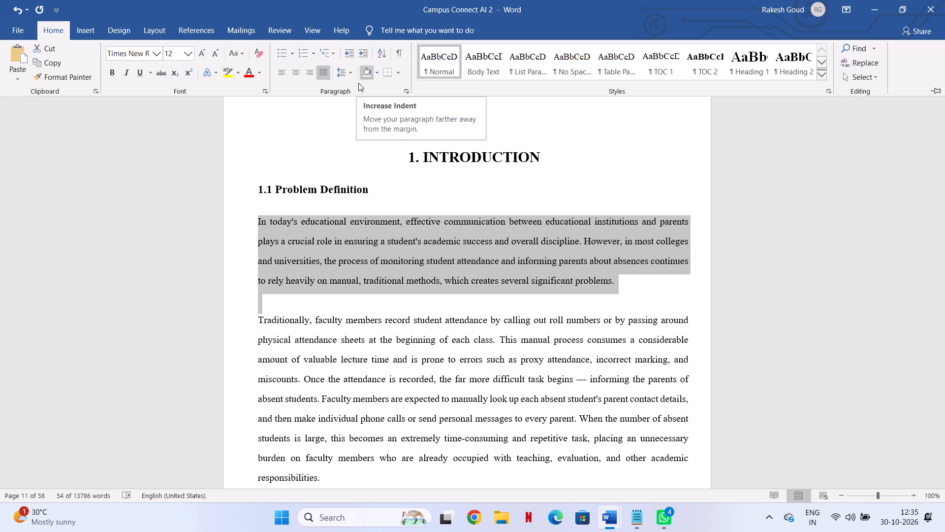
pyautogui.click(347, 73)
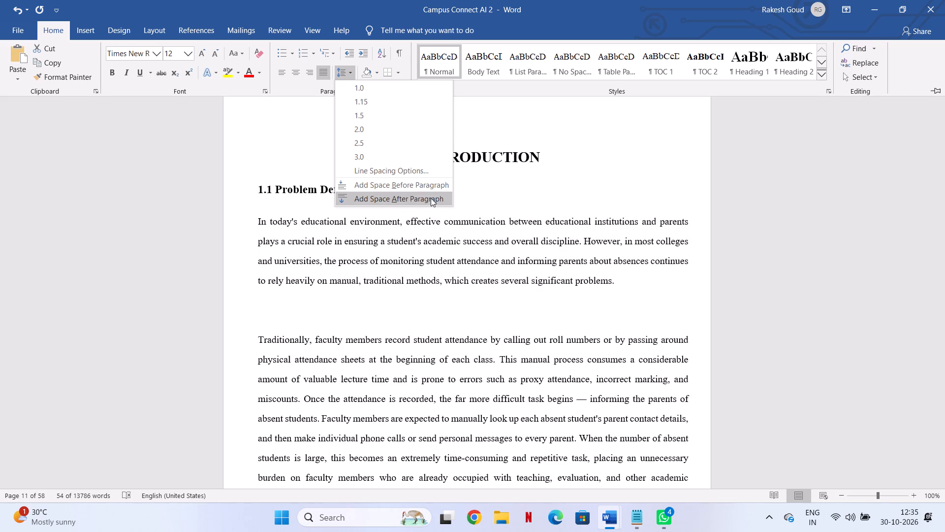
pyautogui.click(431, 198)
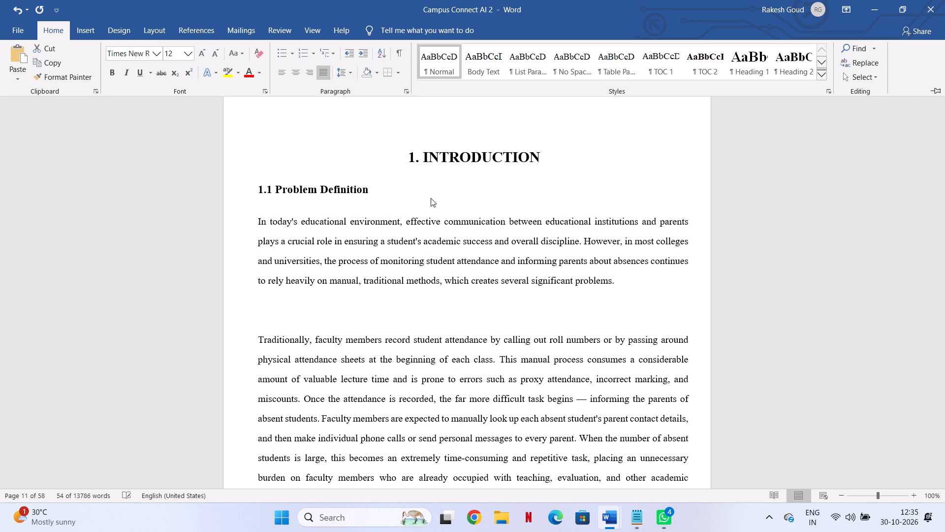
# Delete the blank line between the first and second paragraphs of section 1.1.
pyautogui.click(299, 329)
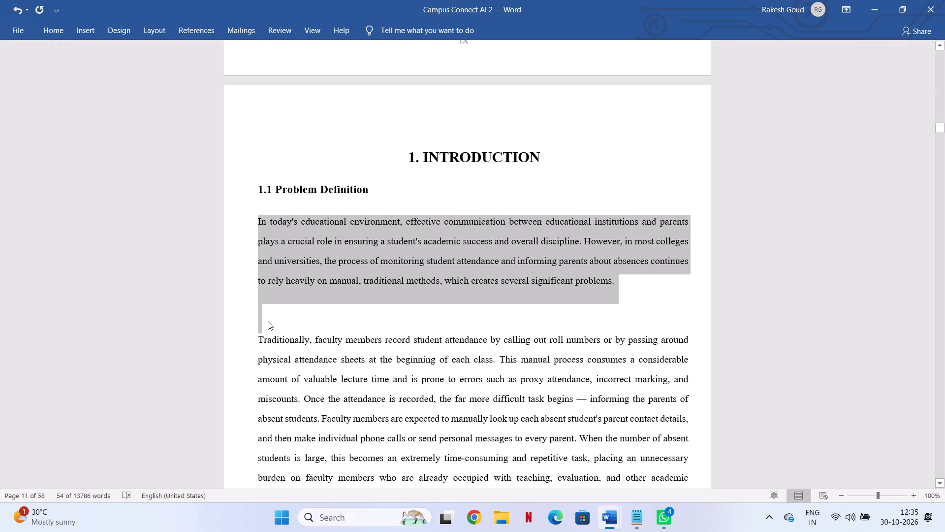
pyautogui.click(268, 321)
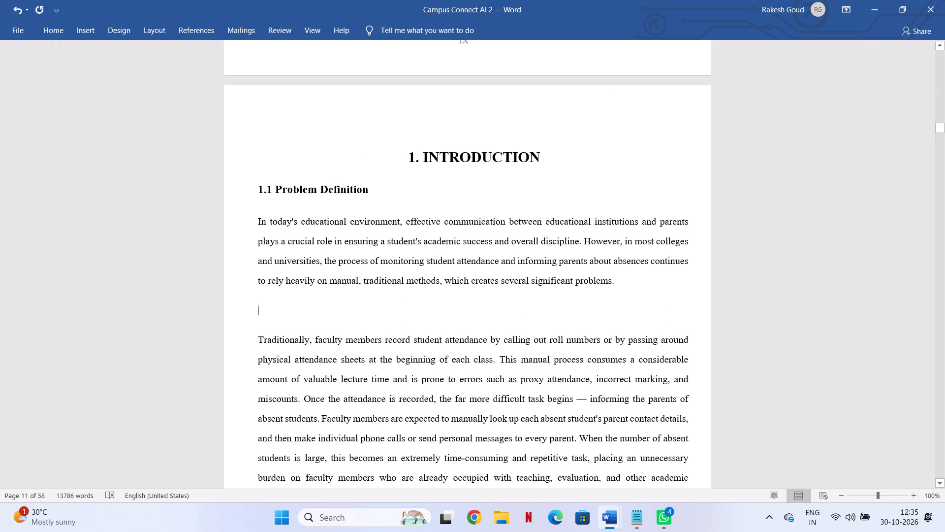
pyautogui.press('BackSpace')
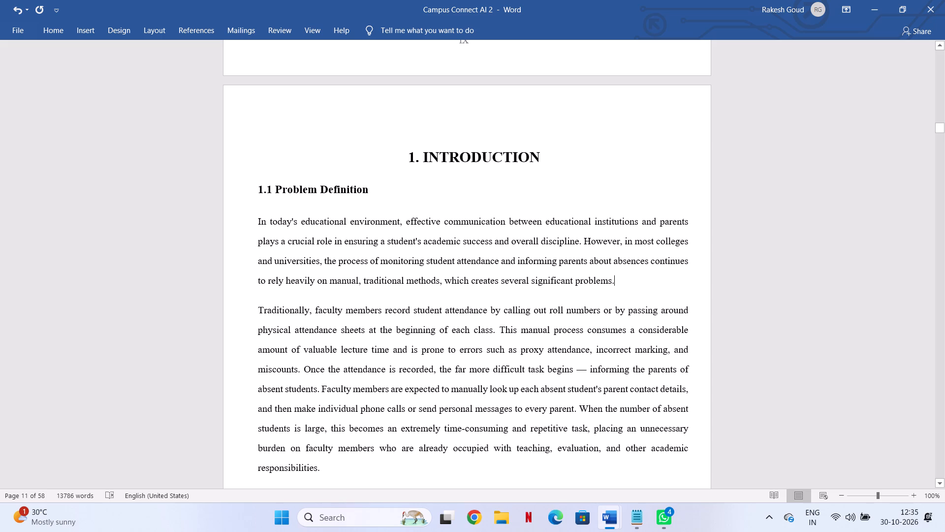
# Indent the first line of the "In today's educational environment" paragraph with 19 spaces.
pyautogui.click(256, 218)
pyautogui.press('space')
pyautogui.press('space')
pyautogui.press('space')
pyautogui.press('space')
pyautogui.press('space')
pyautogui.press('space')
pyautogui.press('space')
pyautogui.press('space')
pyautogui.press('space')
pyautogui.press('space')
pyautogui.press('space')
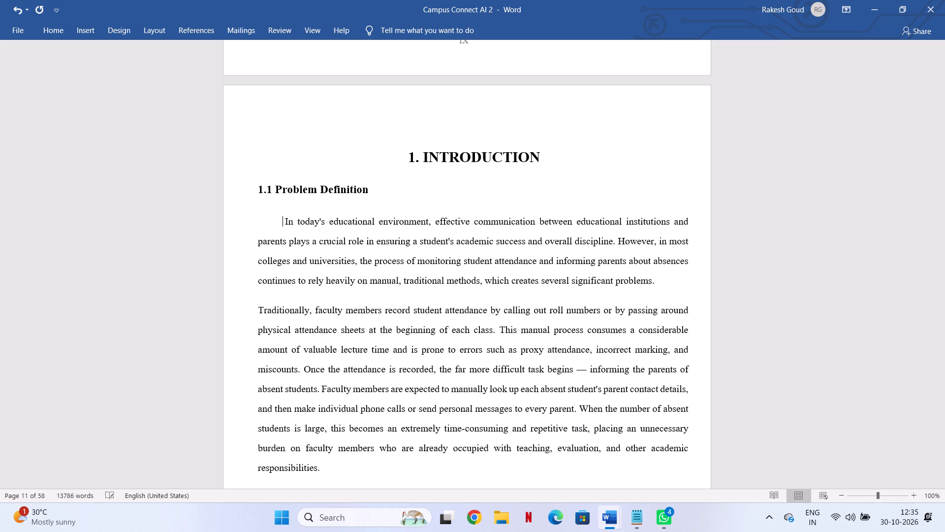
pyautogui.press('space')
pyautogui.press('space')
pyautogui.press('space')
pyautogui.press('space')
pyautogui.press('space')
pyautogui.press('space')
pyautogui.press('space')
pyautogui.press('space')
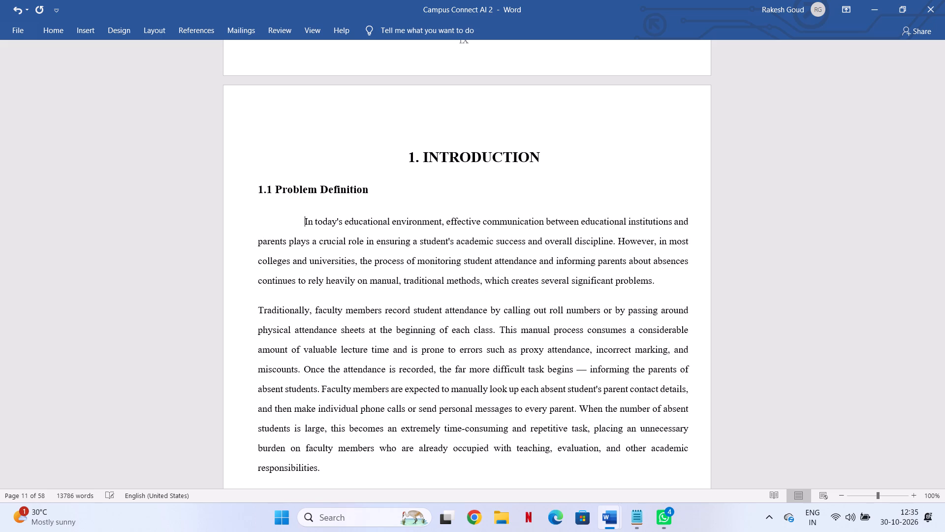
# Place the insertion point at the start of the second paragraph of section 1.1, before "Traditionally".
pyautogui.click(260, 312)
# Undo the first-line indent of the "In today's educational environment" paragraph in section 1.1.
pyautogui.hotkey('ctrl', 'z')
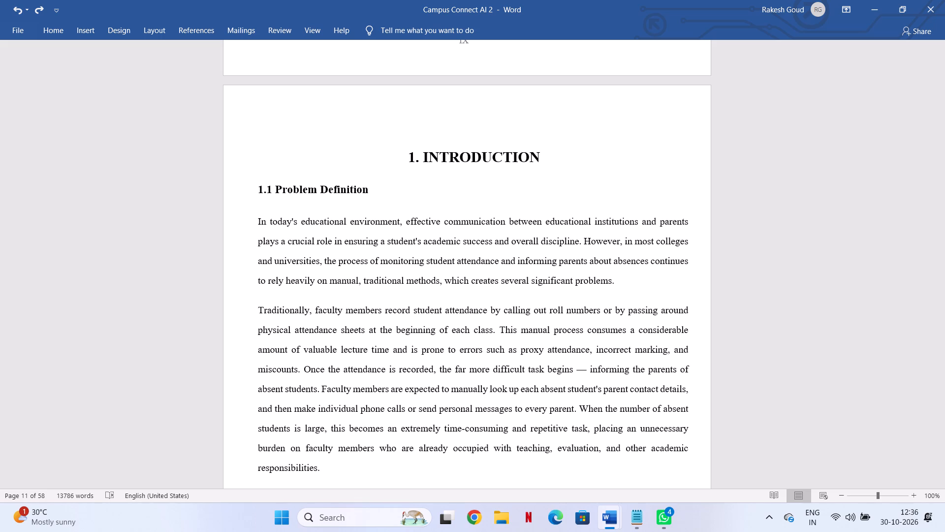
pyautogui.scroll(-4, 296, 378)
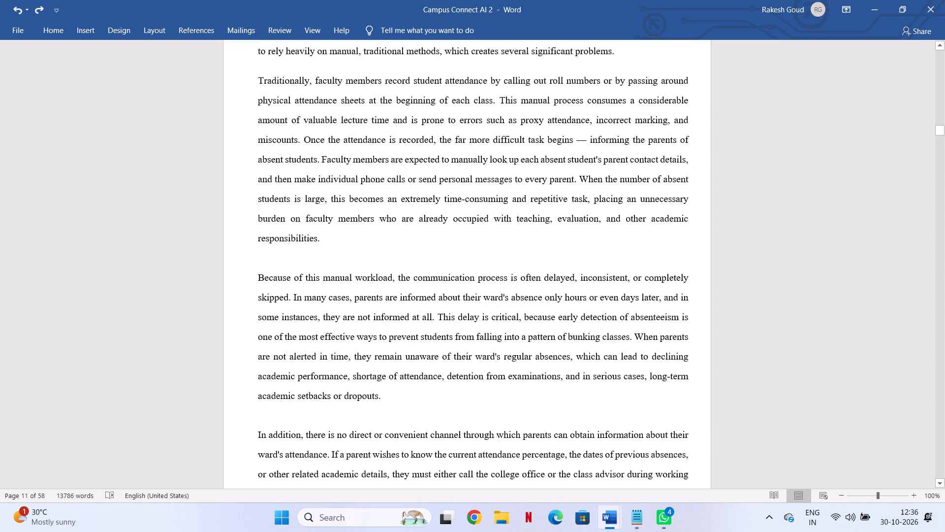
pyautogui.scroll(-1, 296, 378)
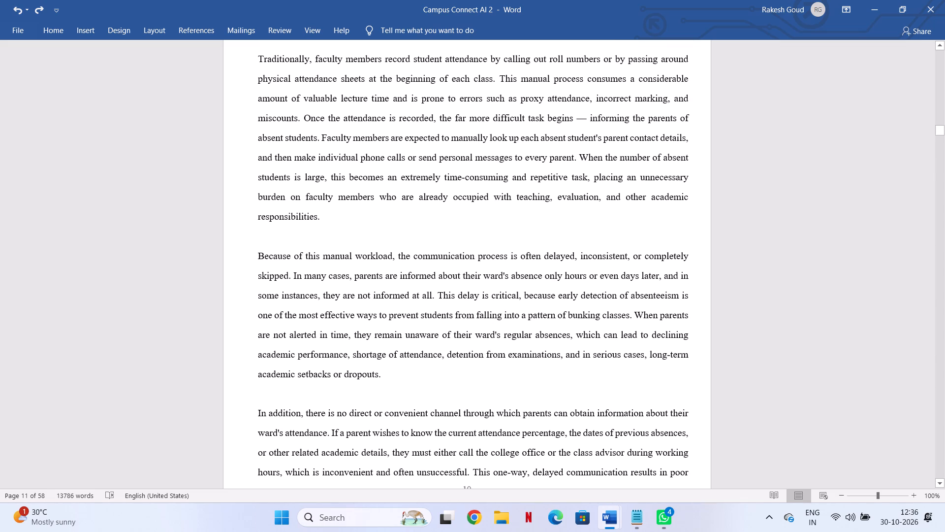
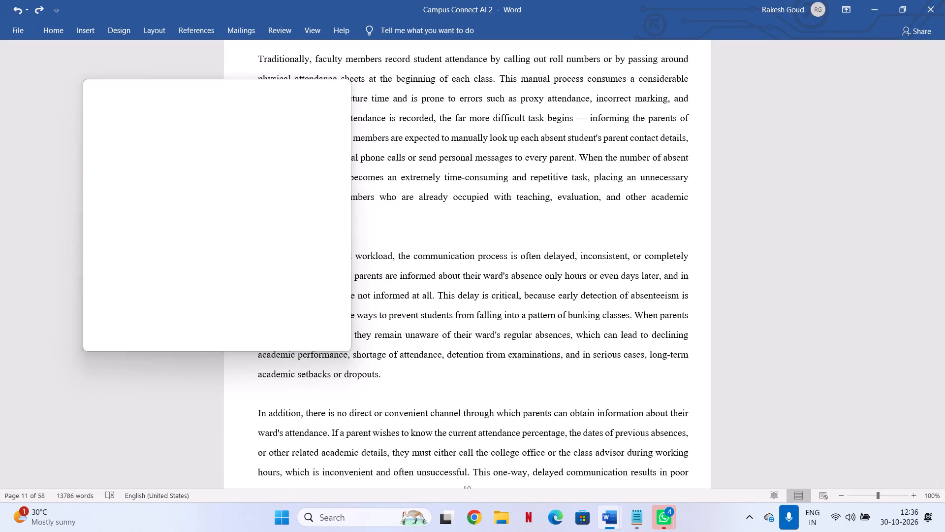
# Delete the blank line before the "Because of this manual workload" paragraph, keeping the period after "responsibilities" and a single paragraph break.
pyautogui.press('BackSpace')
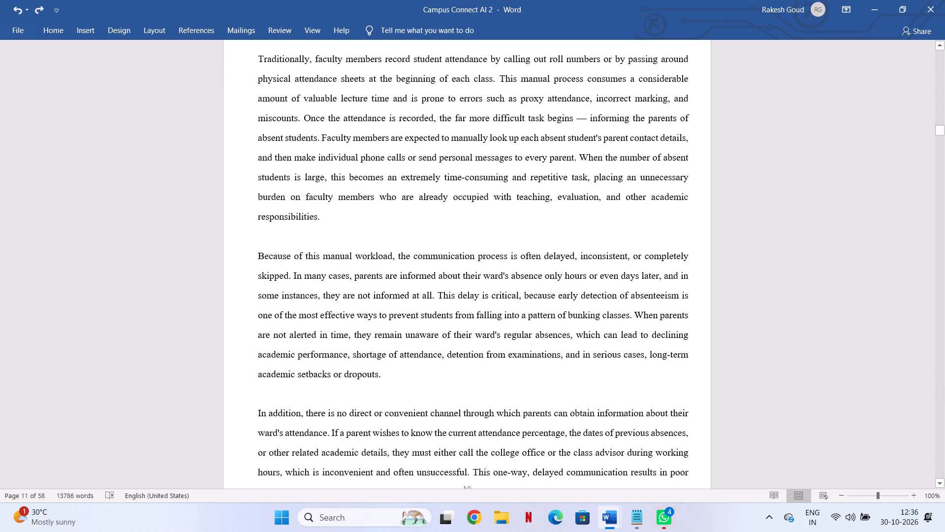
pyautogui.press('BackSpace')
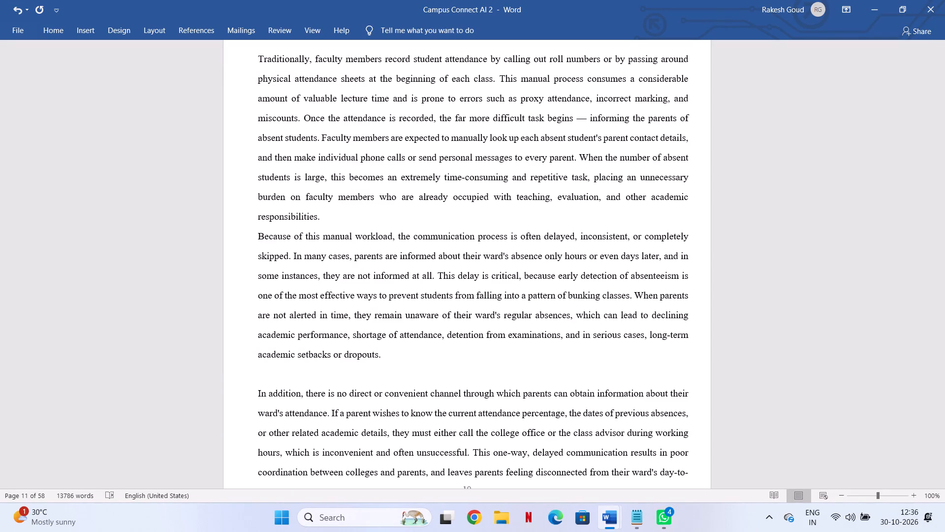
pyautogui.press('BackSpace')
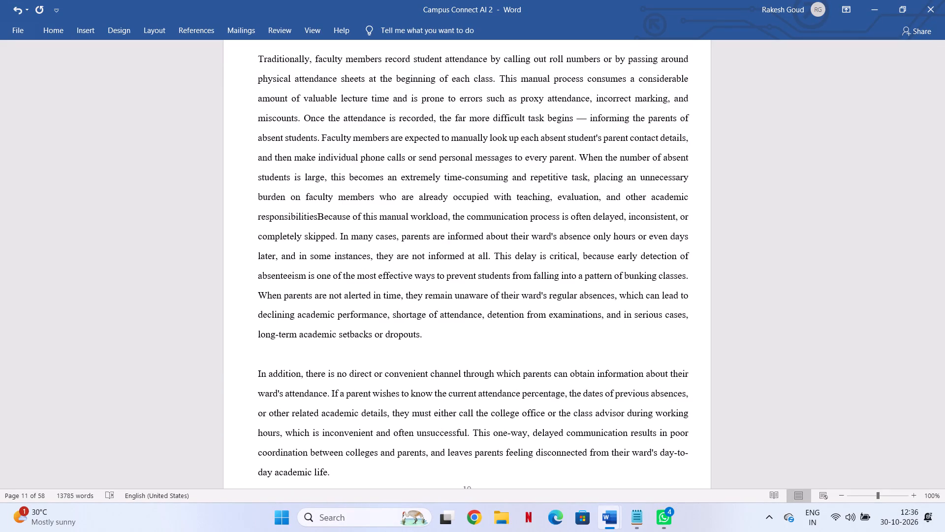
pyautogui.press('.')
pyautogui.press('Return')
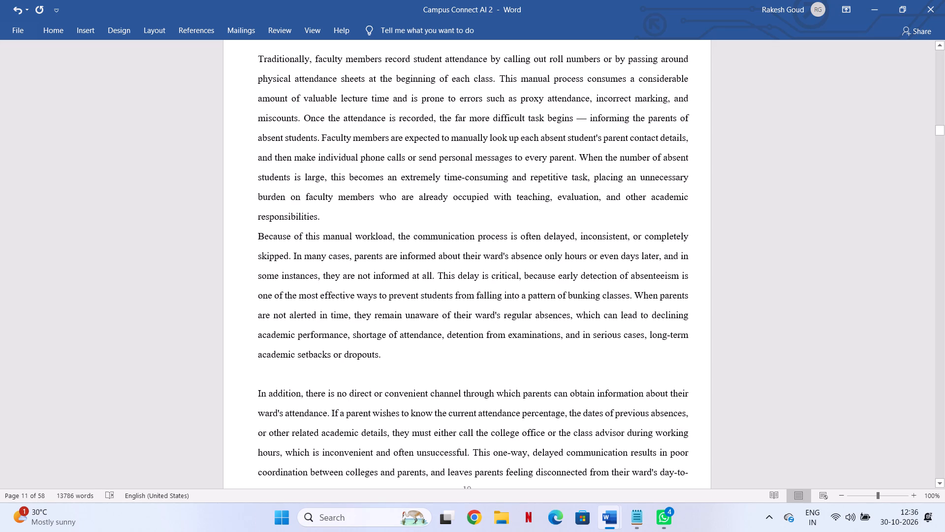
# Delete the blank line between the "Because of this manual workload" and "In addition" paragraphs.
pyautogui.click(254, 391)
pyautogui.press('BackSpace')
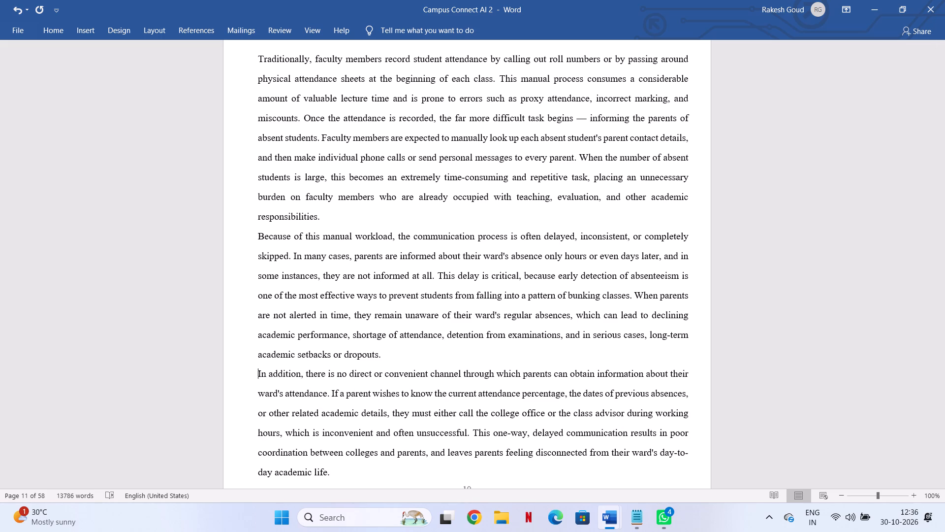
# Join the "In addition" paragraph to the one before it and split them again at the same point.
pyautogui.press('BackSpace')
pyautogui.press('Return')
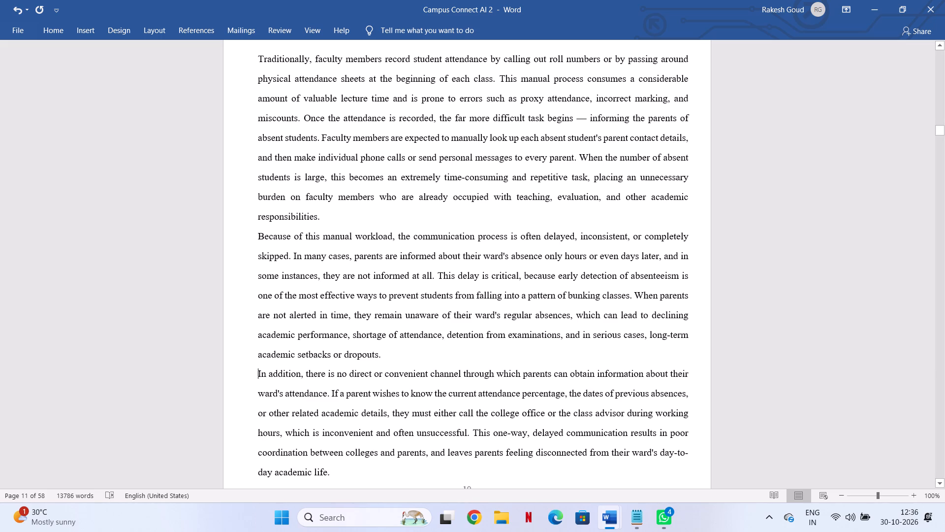
# Join the "Traditionally" paragraph to the opening paragraph and split it off again so it takes on the same spacing after.
pyautogui.scroll(2, 366, 381)
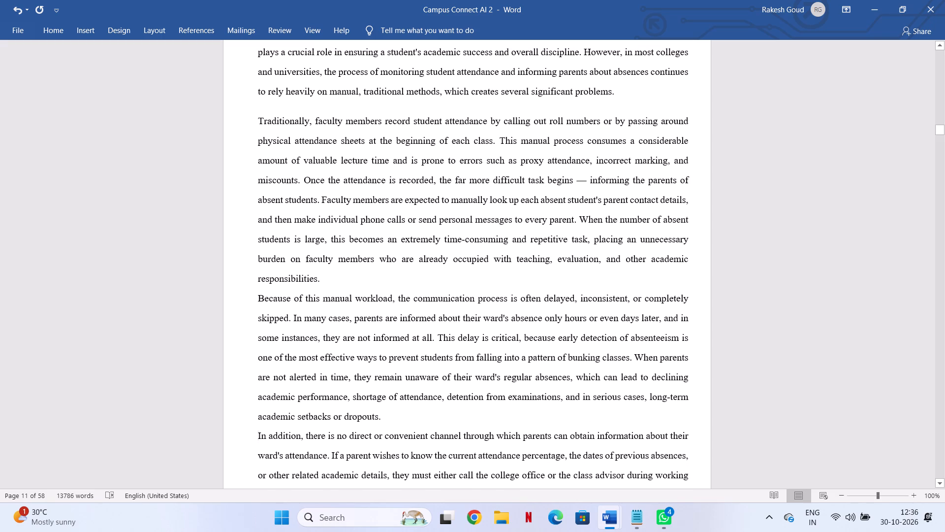
pyautogui.click(257, 124)
pyautogui.press('BackSpace')
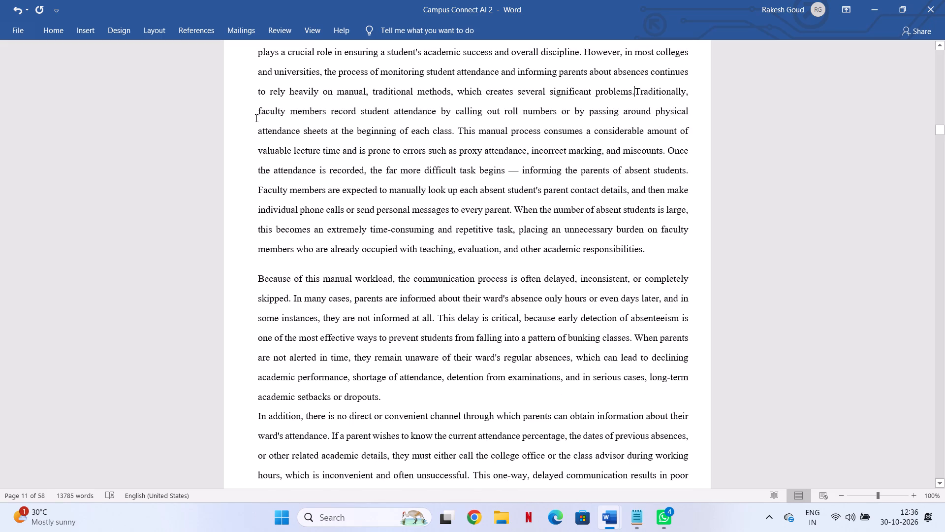
pyautogui.press('Return')
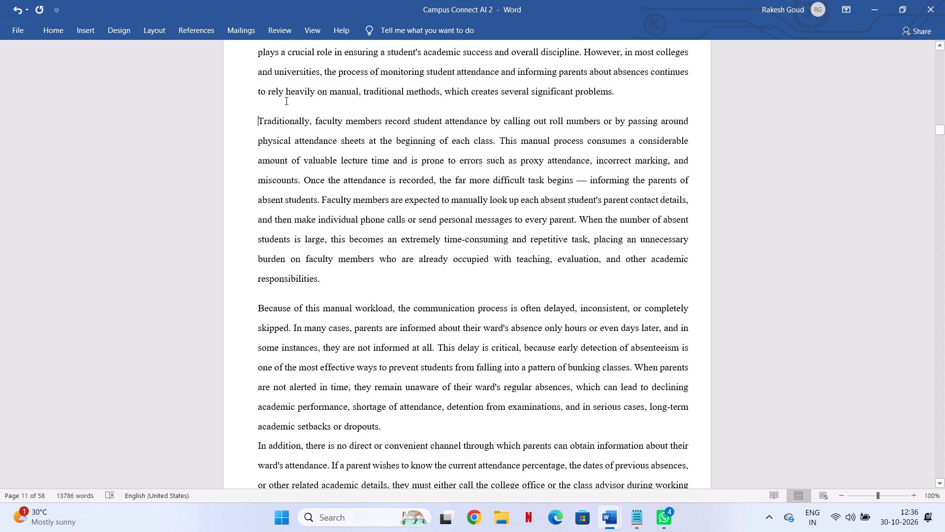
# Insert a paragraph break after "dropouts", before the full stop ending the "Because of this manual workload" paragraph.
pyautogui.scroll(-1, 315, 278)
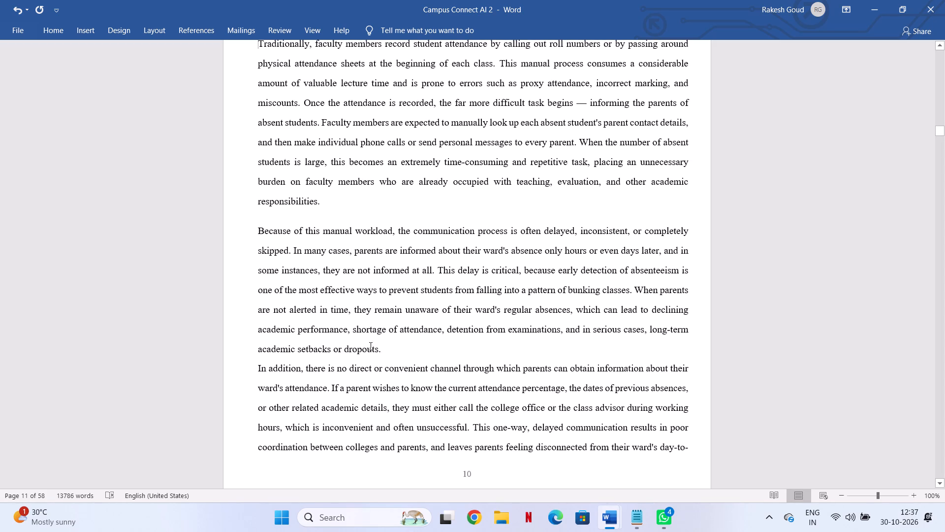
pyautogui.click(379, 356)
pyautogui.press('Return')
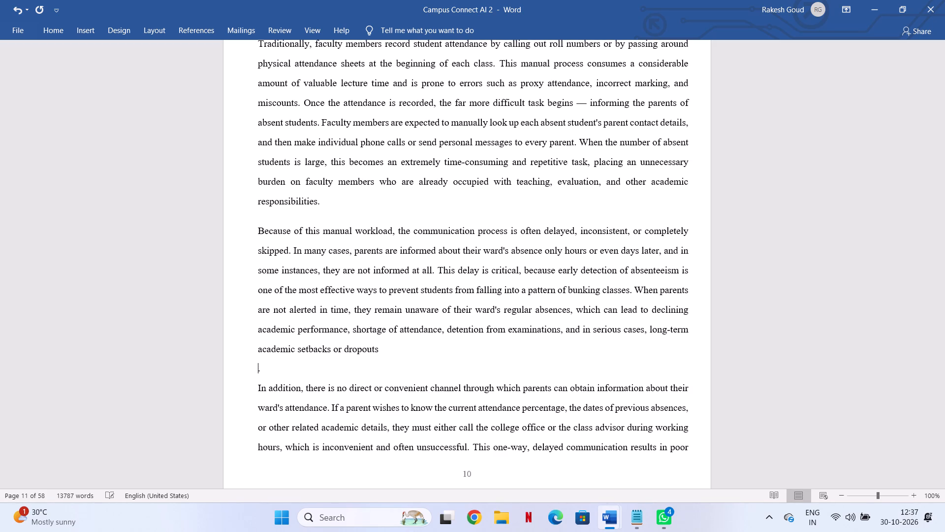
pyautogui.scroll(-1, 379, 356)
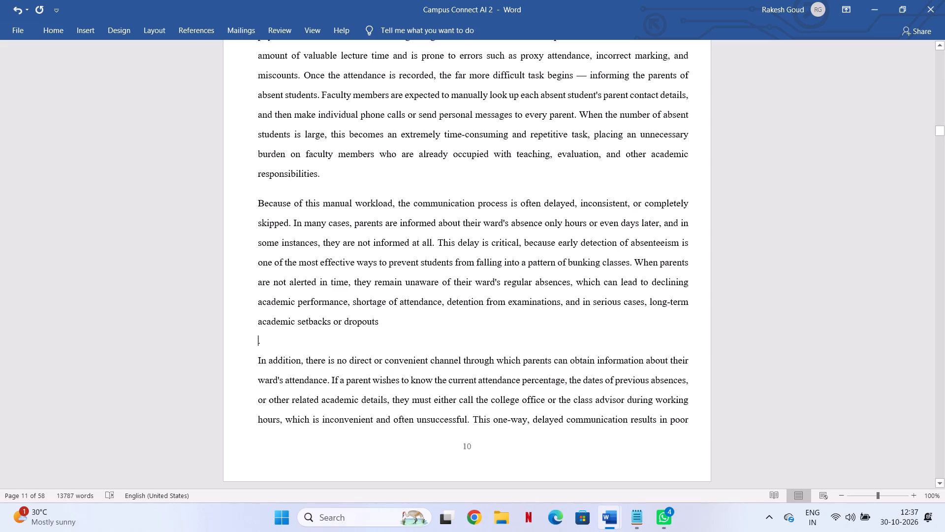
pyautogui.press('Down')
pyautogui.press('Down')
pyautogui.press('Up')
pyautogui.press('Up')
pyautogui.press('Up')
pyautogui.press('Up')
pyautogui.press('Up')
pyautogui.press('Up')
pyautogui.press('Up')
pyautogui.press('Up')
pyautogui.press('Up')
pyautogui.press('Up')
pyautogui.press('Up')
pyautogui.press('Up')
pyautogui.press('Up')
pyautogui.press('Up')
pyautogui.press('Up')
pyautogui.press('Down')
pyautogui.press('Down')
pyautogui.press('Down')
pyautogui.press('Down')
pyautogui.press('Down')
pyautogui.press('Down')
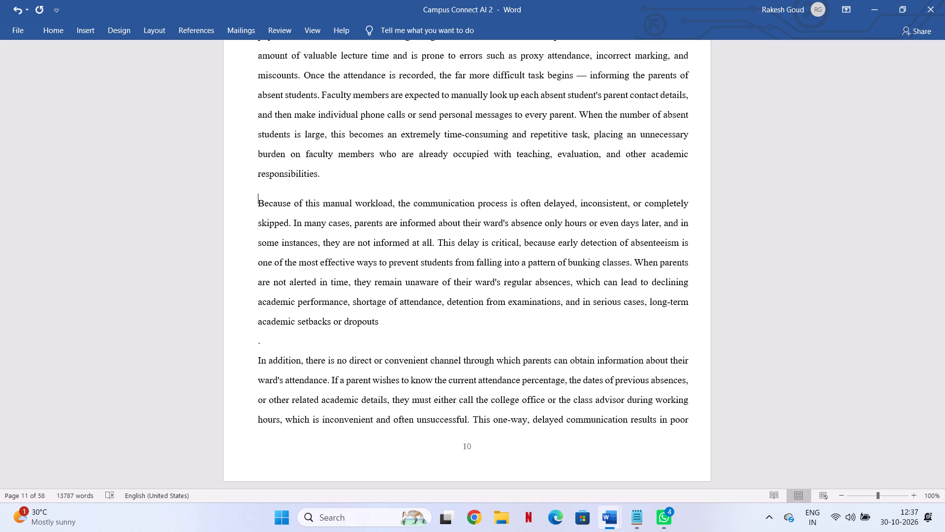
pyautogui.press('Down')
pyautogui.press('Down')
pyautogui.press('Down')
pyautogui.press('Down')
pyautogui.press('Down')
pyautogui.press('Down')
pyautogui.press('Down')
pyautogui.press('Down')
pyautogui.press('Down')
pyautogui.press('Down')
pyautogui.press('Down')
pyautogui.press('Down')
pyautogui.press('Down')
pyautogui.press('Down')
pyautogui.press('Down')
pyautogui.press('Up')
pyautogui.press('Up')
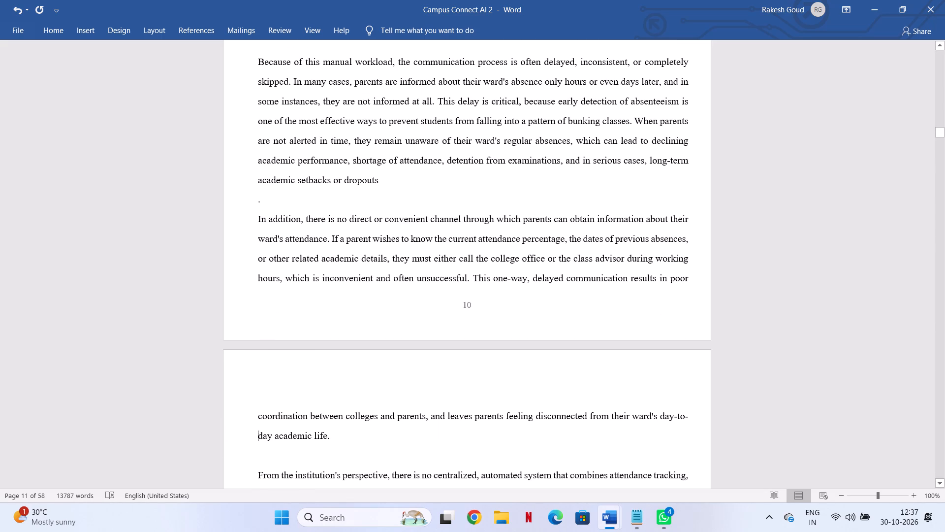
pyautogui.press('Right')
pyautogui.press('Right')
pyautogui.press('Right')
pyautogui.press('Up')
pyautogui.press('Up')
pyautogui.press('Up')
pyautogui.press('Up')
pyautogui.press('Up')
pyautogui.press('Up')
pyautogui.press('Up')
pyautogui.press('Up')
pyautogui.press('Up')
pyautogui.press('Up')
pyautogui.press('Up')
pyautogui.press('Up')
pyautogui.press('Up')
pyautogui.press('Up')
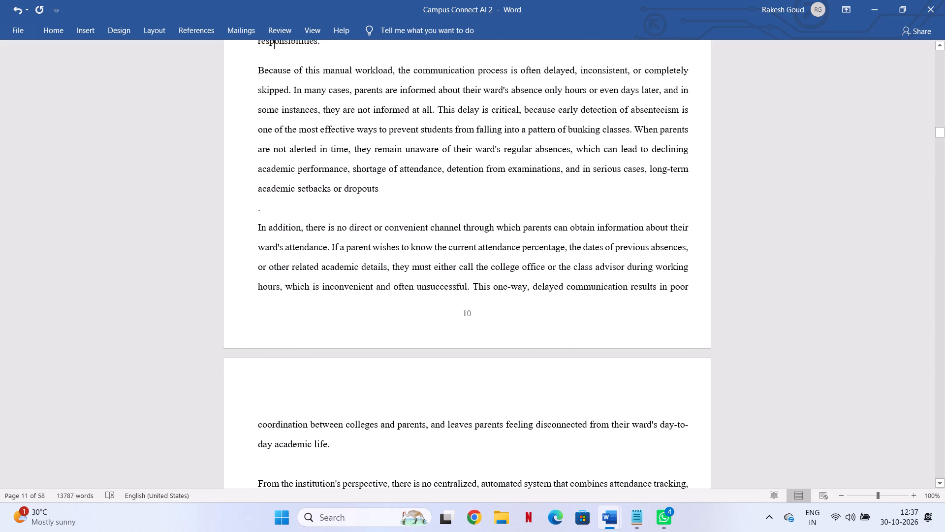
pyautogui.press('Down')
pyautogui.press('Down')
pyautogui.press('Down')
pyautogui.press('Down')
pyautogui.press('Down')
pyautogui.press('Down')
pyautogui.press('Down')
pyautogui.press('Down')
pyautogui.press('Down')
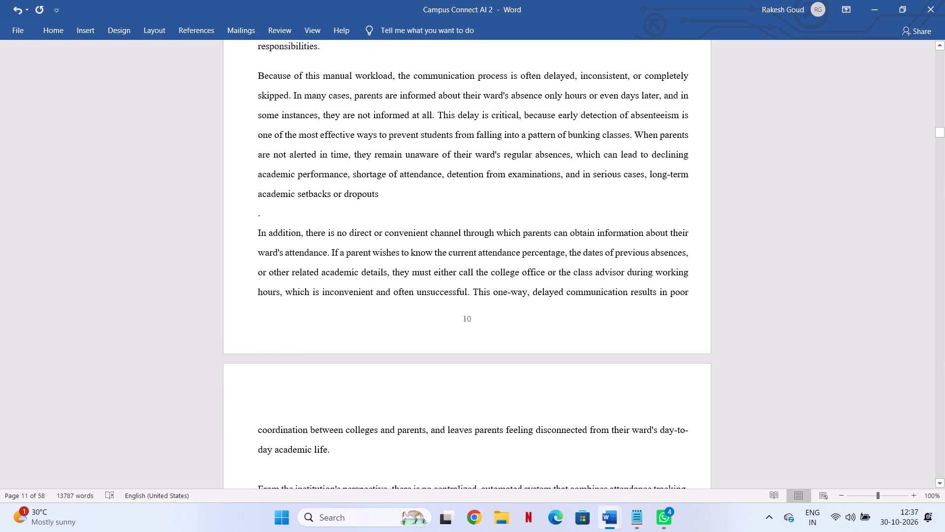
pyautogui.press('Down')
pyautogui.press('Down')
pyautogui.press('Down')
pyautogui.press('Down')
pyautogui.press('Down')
# Look through the remaining paragraphs of section 1.1 down to the "1.2 objective of the project" heading, checking the gaps between them.
pyautogui.press('Down')
pyautogui.press('Down')
pyautogui.press('Down')
pyautogui.press('Down')
pyautogui.press('Down')
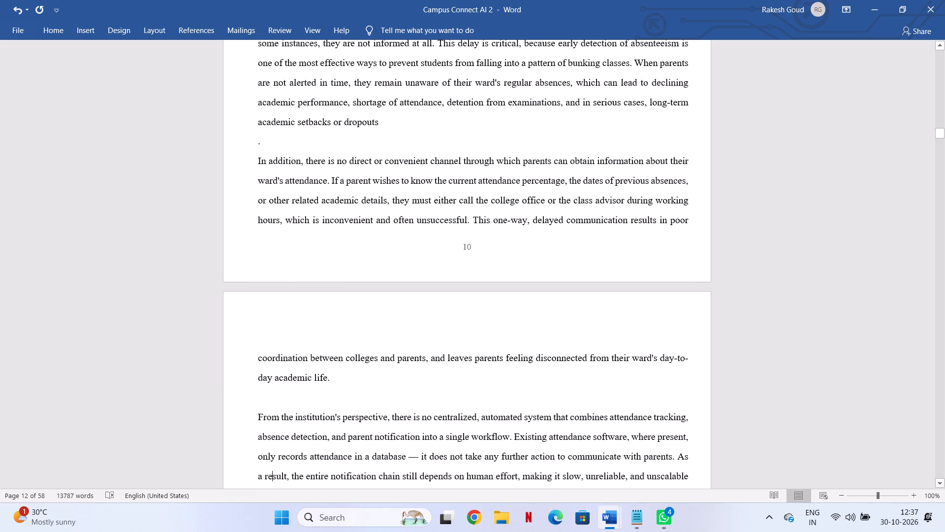
pyautogui.press('Left')
pyautogui.press('Left')
pyautogui.press('Left')
pyautogui.press('Left')
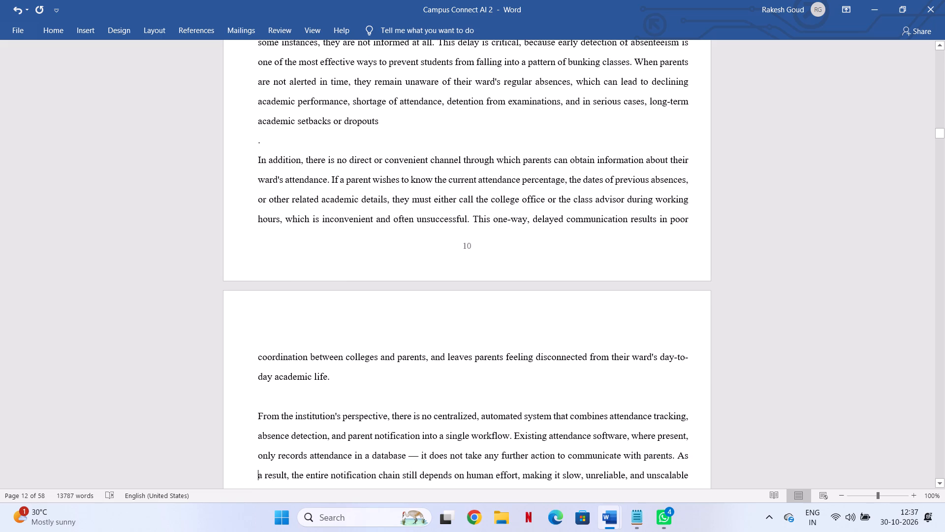
pyautogui.press('Down')
pyautogui.press('Down')
pyautogui.press('Down')
pyautogui.press('Down')
pyautogui.press('Down')
pyautogui.press('Down')
pyautogui.press('Down')
pyautogui.press('Down')
pyautogui.press('Down')
pyautogui.press('Down')
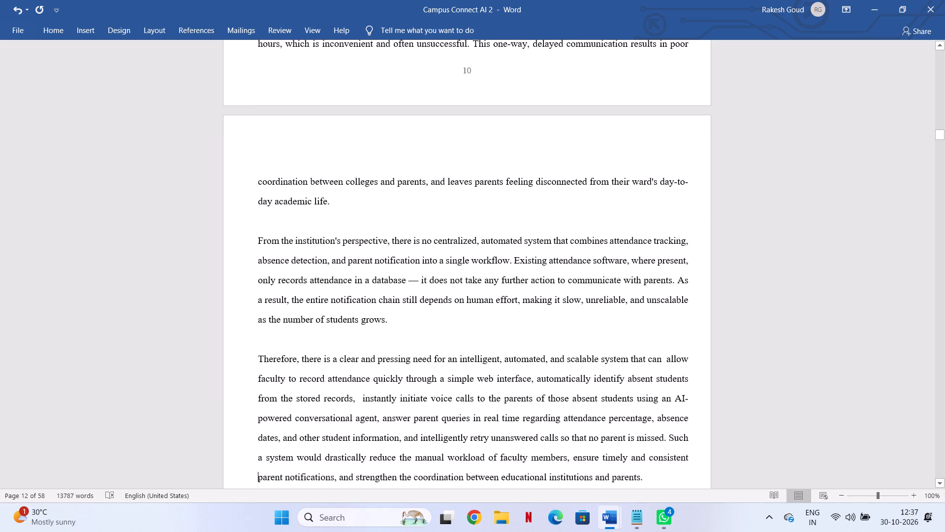
pyautogui.press('Down')
pyautogui.press('Down')
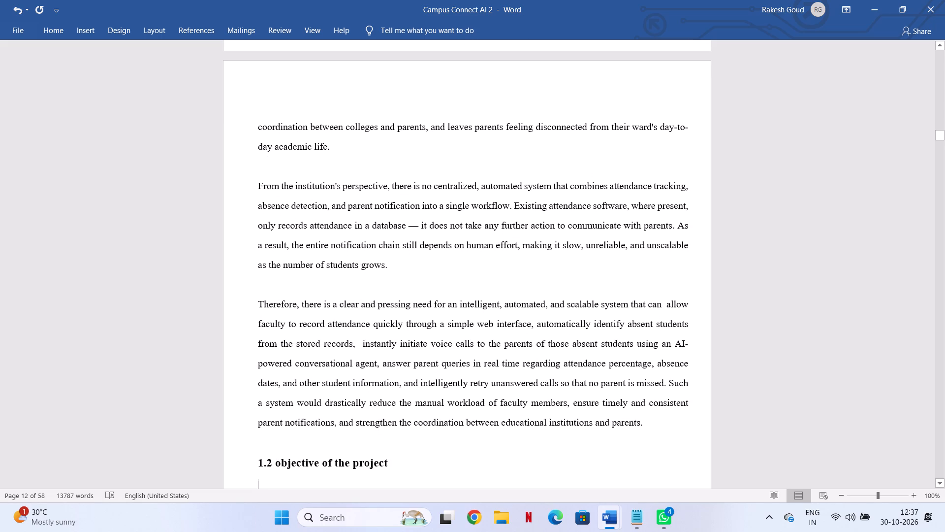
pyautogui.press('Up')
pyautogui.press('Up')
pyautogui.press('Up')
pyautogui.press('Down')
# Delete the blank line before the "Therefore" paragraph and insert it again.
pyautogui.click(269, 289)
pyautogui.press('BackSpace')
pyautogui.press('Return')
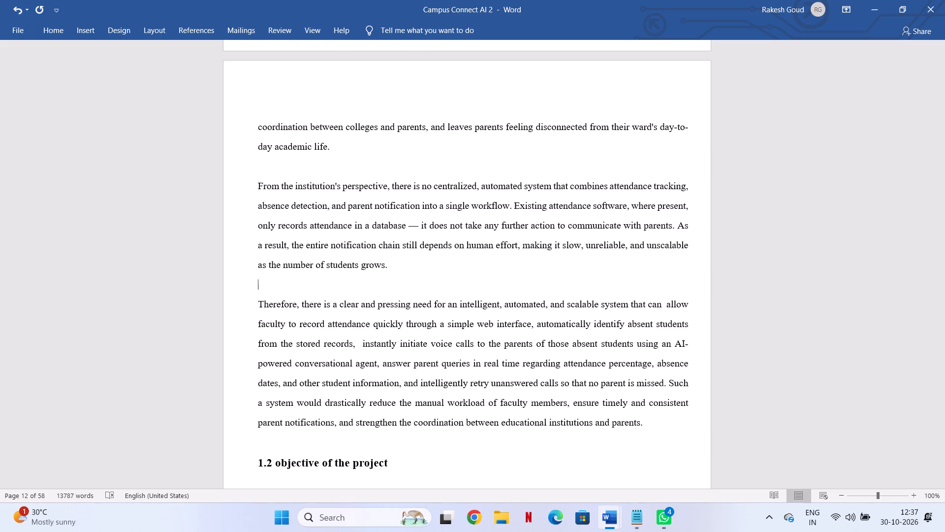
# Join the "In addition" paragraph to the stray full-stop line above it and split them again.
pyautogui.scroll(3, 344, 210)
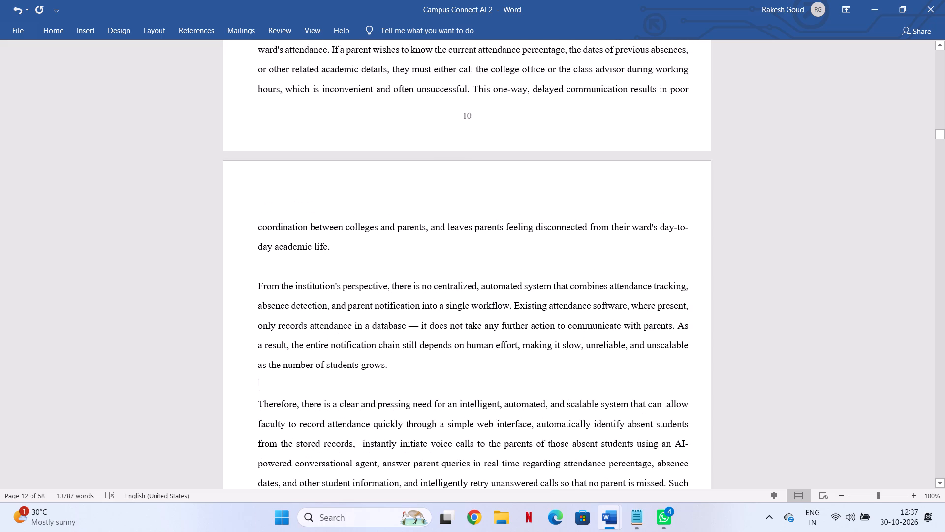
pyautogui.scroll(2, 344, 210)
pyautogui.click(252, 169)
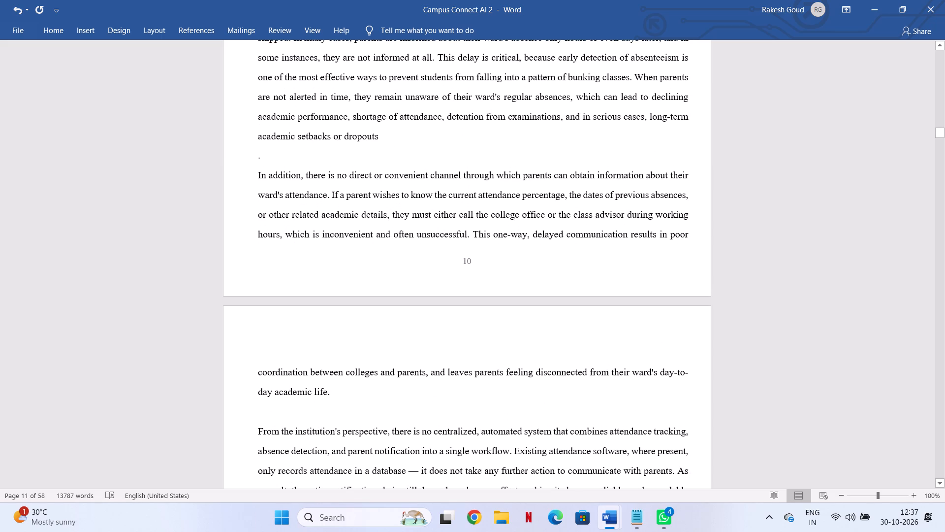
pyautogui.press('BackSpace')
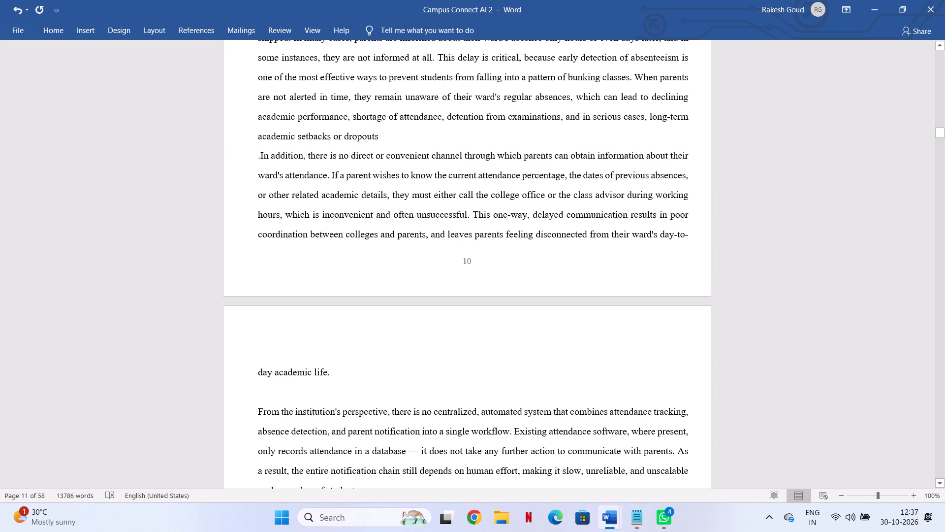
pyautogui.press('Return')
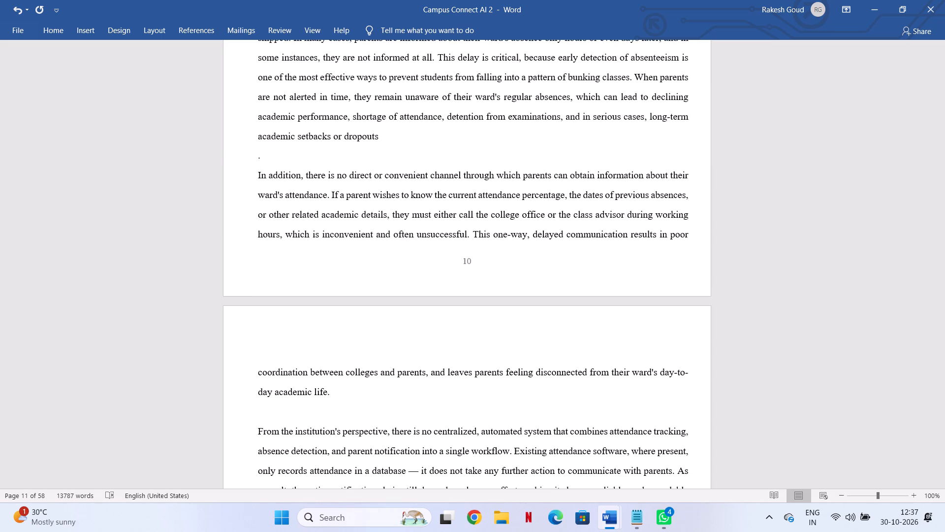
# Remove the stray full-stop line after "dropouts", keeping "In addition" as the start of its own paragraph.
pyautogui.press('BackSpace')
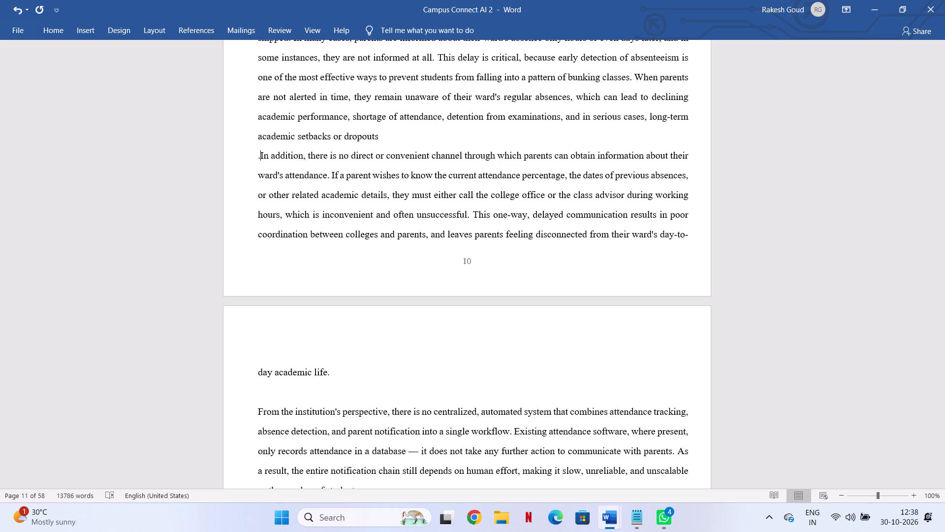
pyautogui.press('BackSpace')
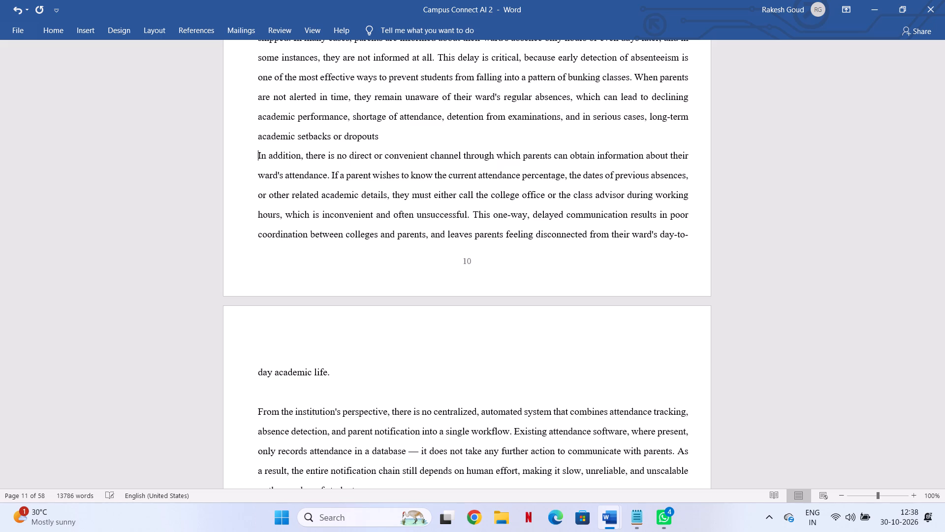
pyautogui.press('BackSpace')
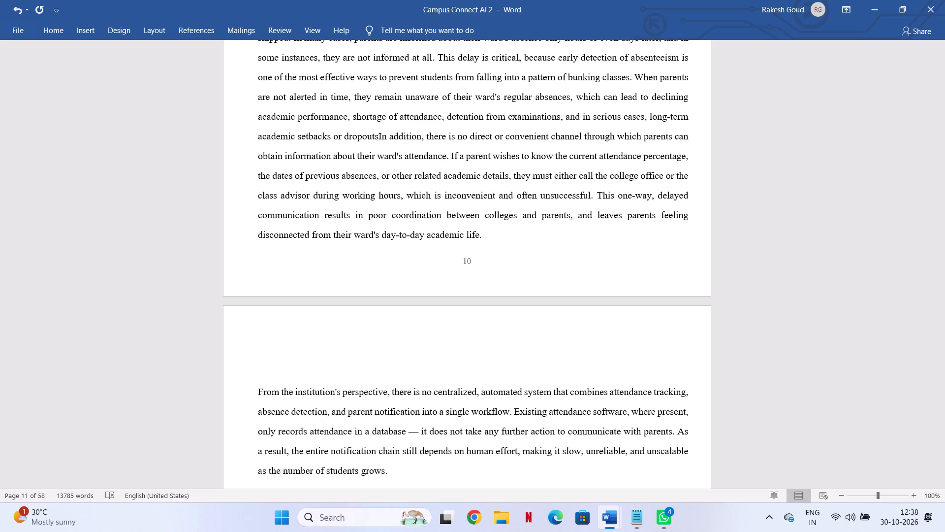
pyautogui.press('Return')
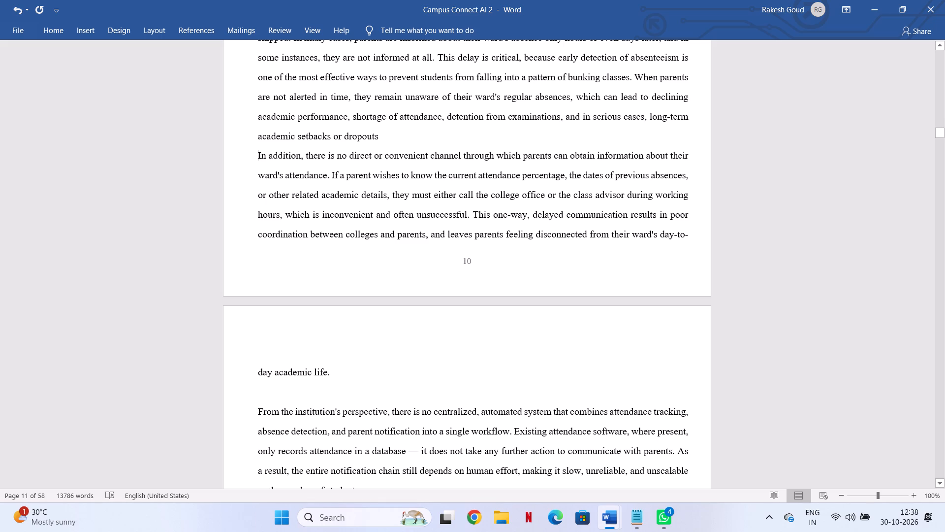
# Add space after the "Because of this manual workload" paragraph.
pyautogui.click(399, 137)
pyautogui.click(52, 31)
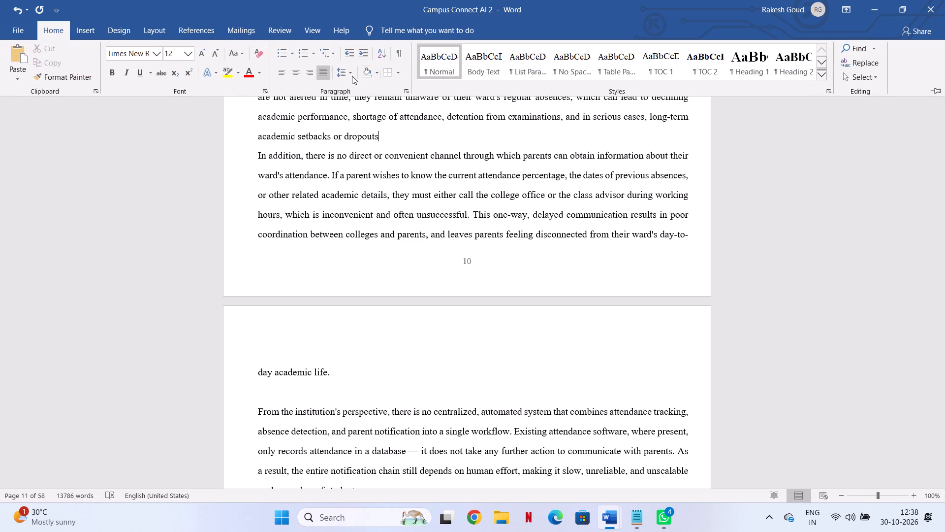
pyautogui.click(350, 76)
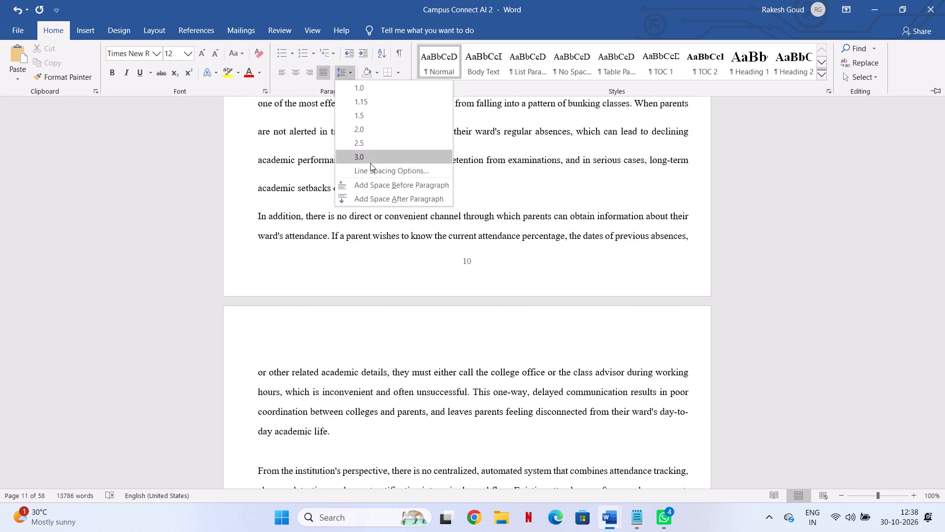
pyautogui.click(385, 201)
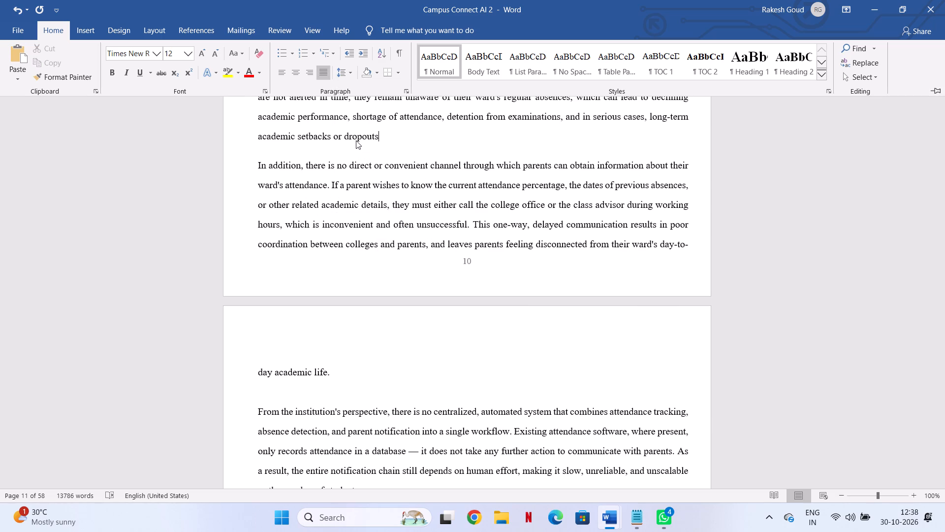
pyautogui.scroll(4, 378, 155)
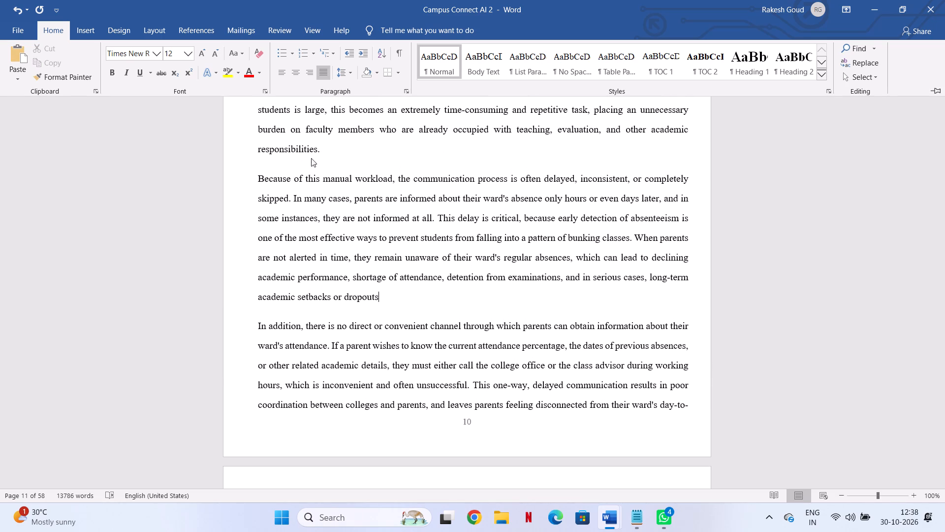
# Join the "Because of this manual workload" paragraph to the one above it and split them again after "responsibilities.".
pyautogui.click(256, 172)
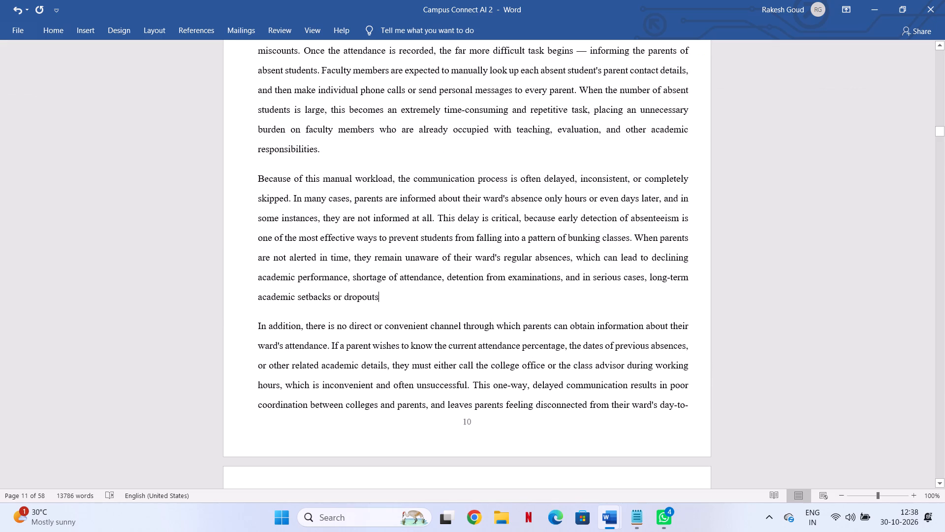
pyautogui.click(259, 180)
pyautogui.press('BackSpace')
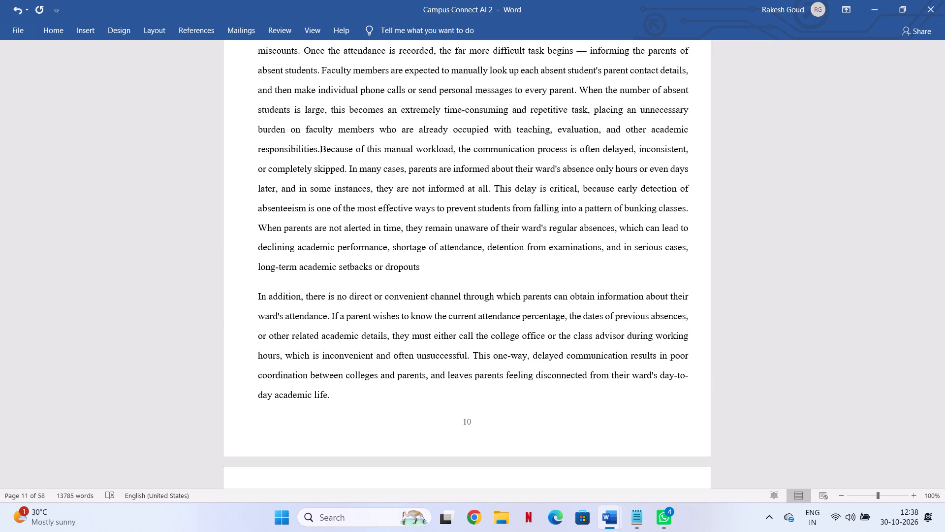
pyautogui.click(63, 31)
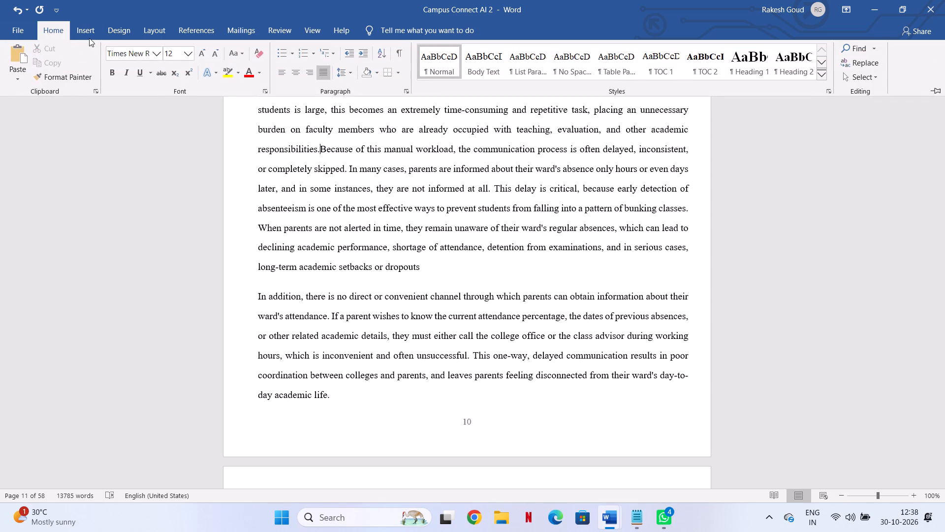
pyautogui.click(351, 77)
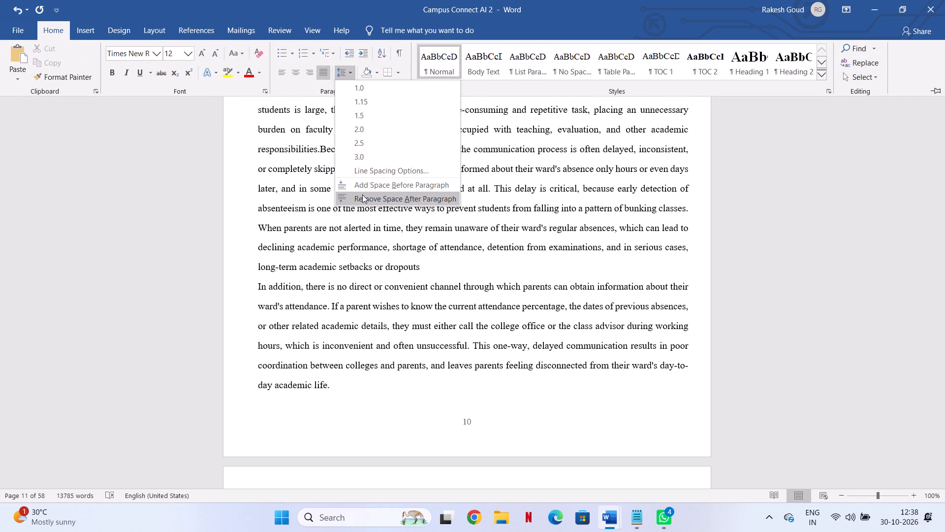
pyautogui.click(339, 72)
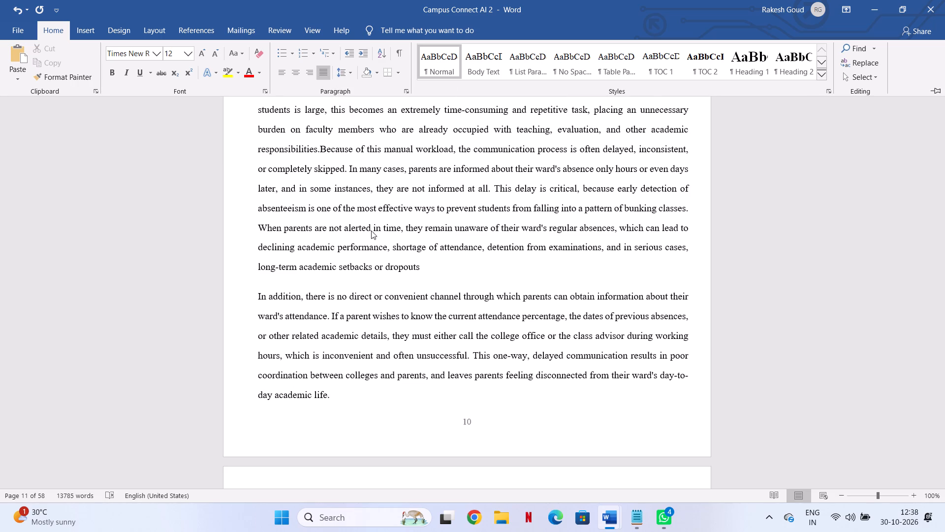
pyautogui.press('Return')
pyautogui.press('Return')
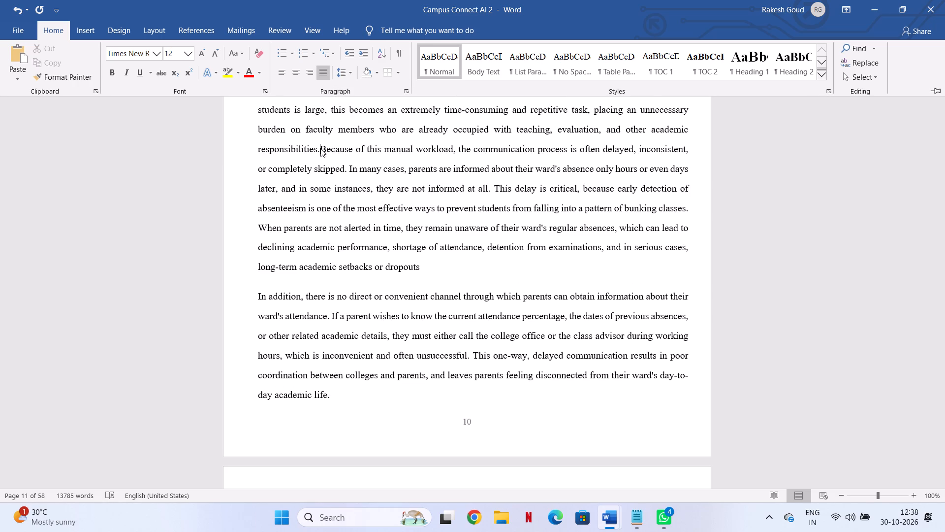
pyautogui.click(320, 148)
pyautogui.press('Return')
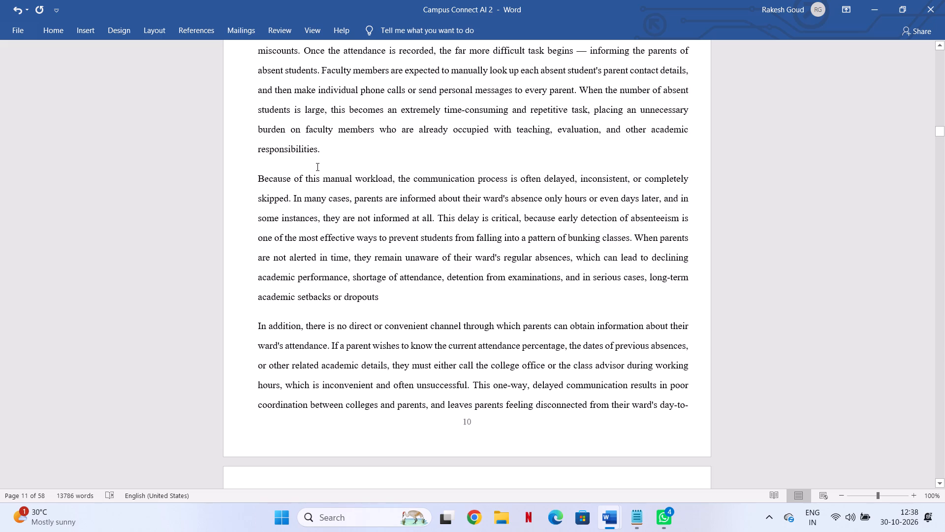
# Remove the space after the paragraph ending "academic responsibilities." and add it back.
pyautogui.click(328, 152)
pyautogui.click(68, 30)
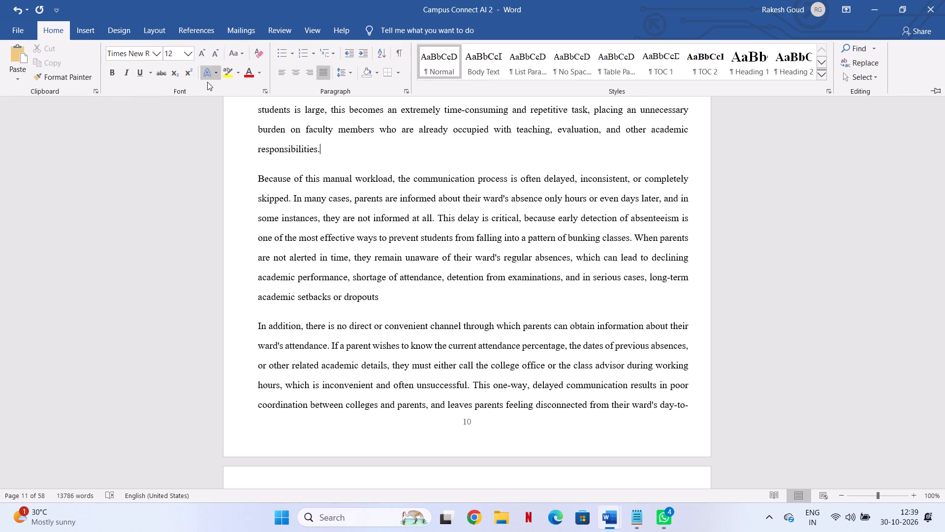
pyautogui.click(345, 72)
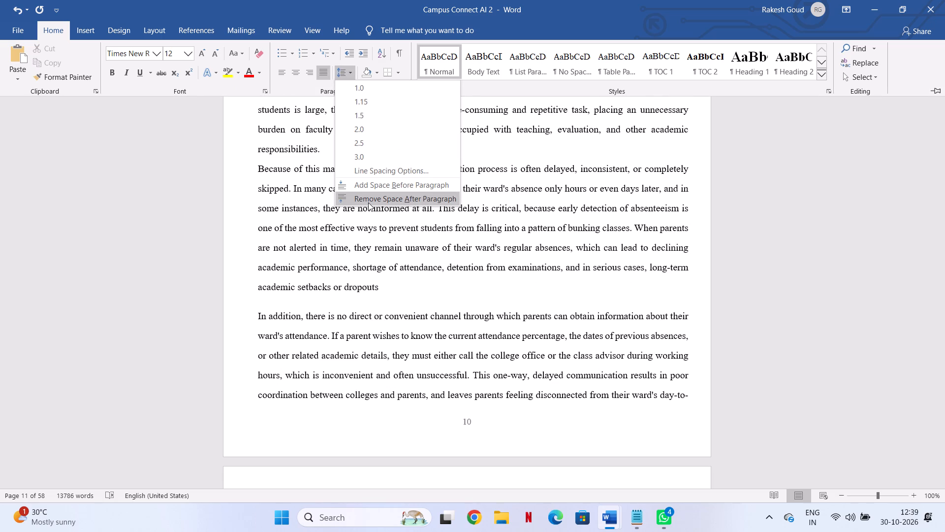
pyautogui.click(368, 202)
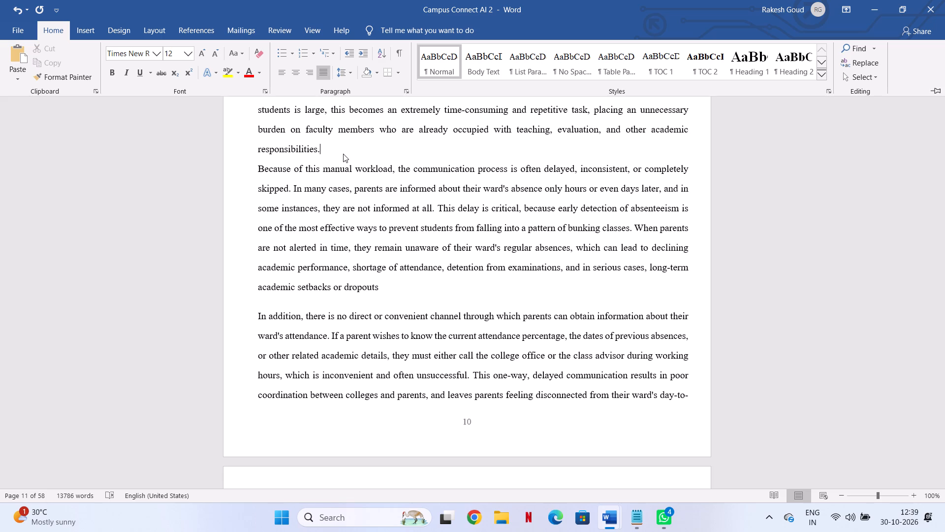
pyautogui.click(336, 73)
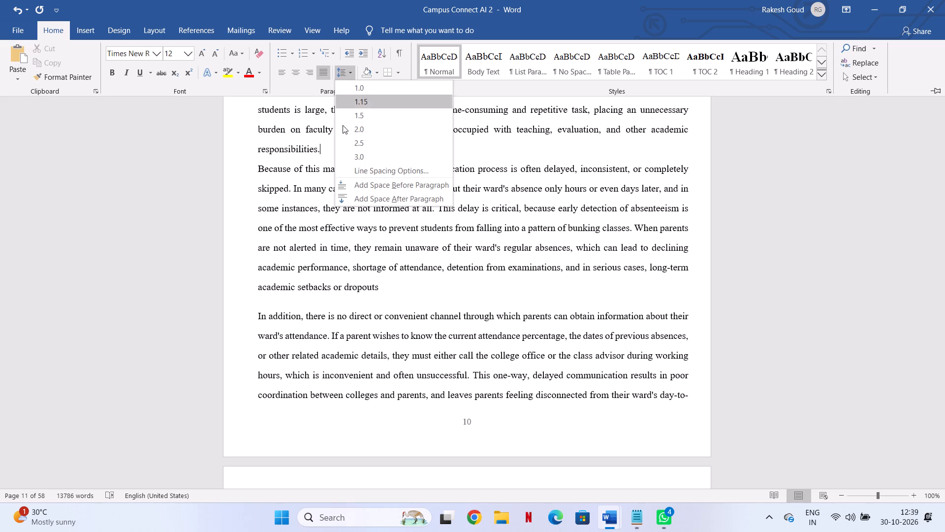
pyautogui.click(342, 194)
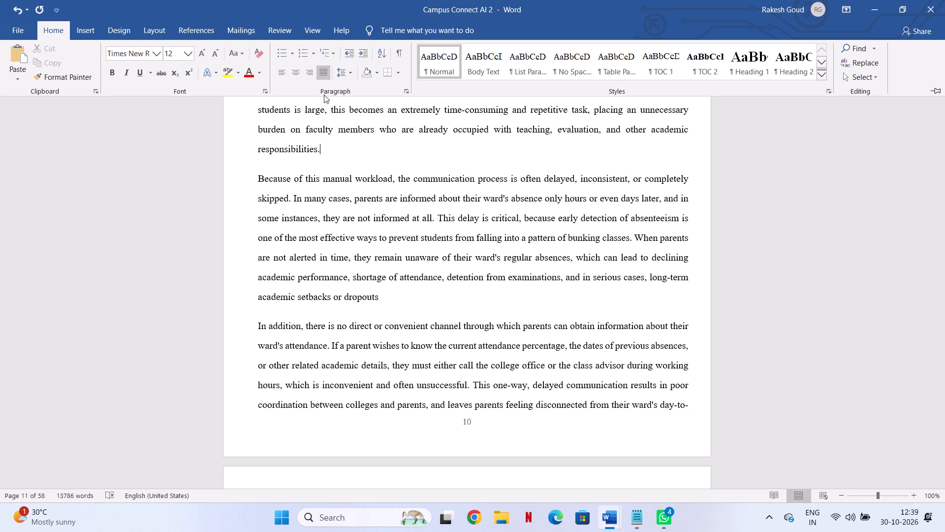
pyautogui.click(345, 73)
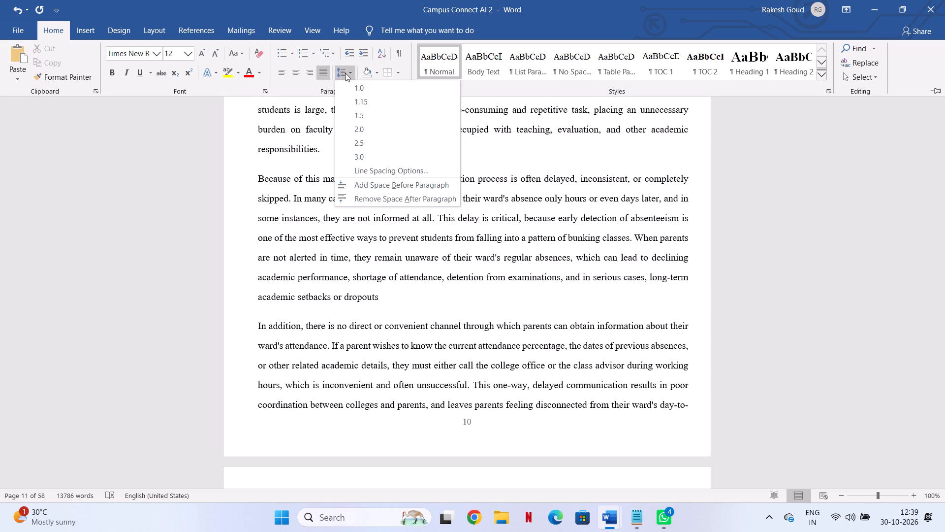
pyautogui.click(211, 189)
# Look through the objectives, limitations and Literature Survey sections to check their paragraph spacing.
pyautogui.scroll(-1, 367, 253)
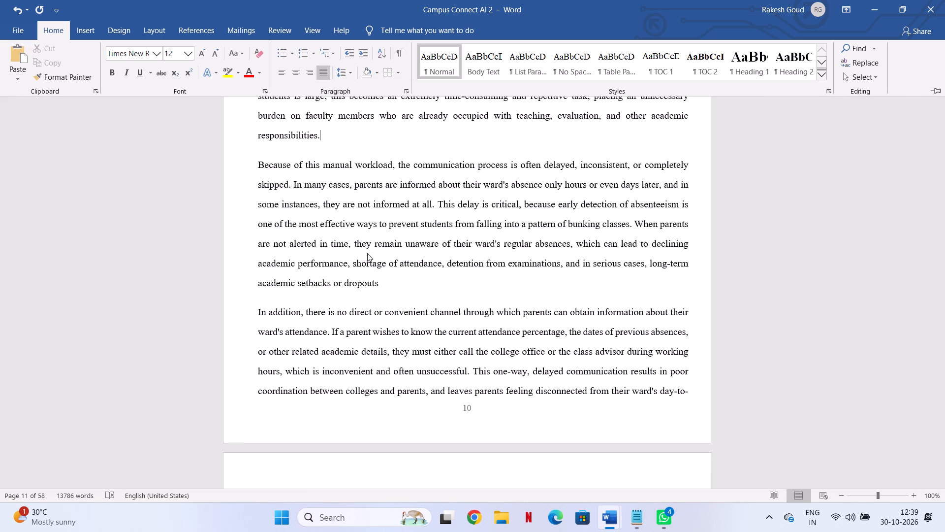
pyautogui.scroll(-12, 367, 253)
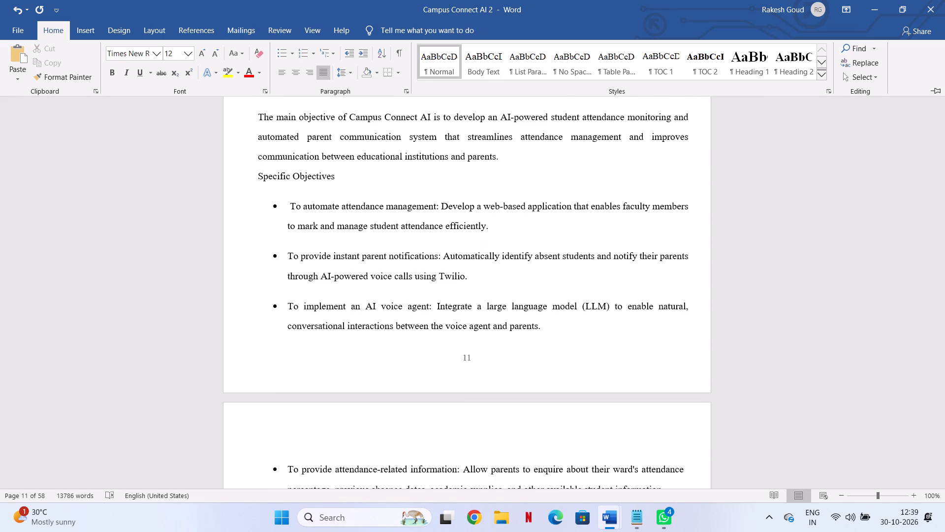
pyautogui.scroll(-8, 367, 253)
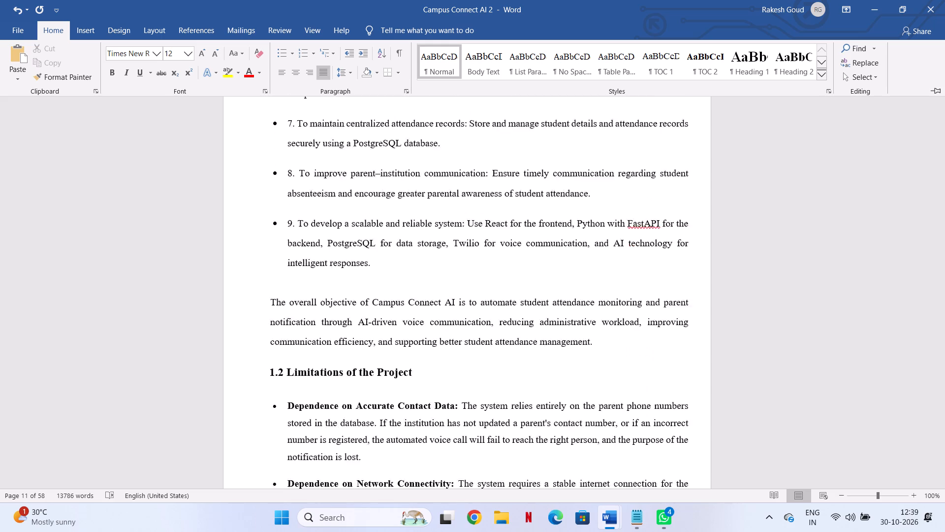
pyautogui.scroll(-8, 367, 253)
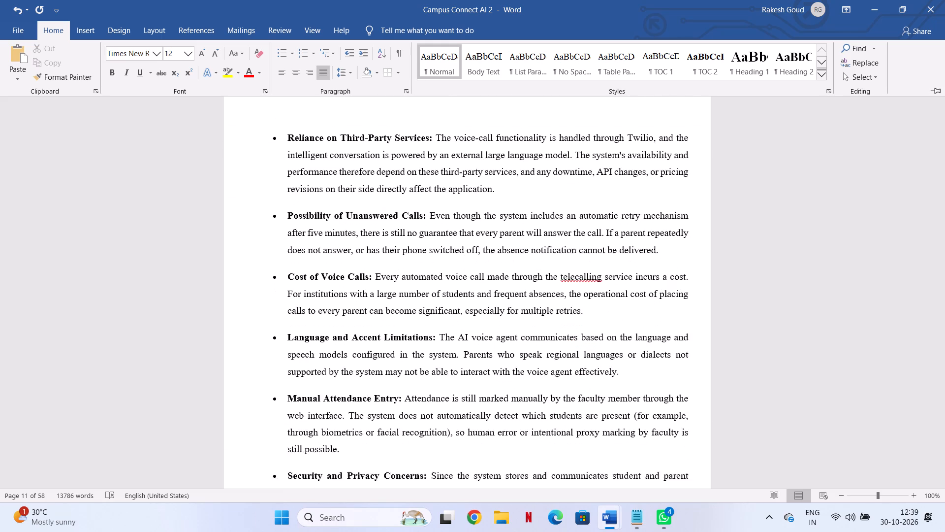
pyautogui.scroll(-7, 367, 253)
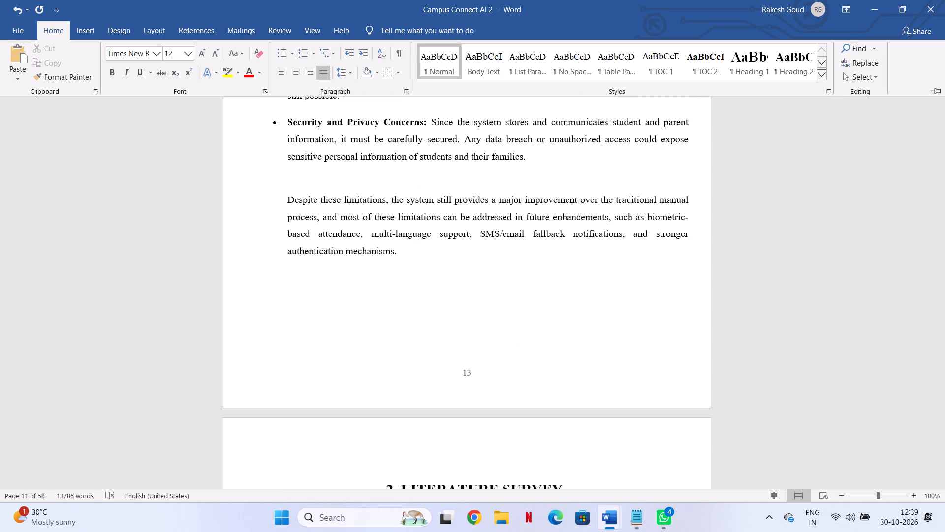
pyautogui.scroll(-7, 367, 253)
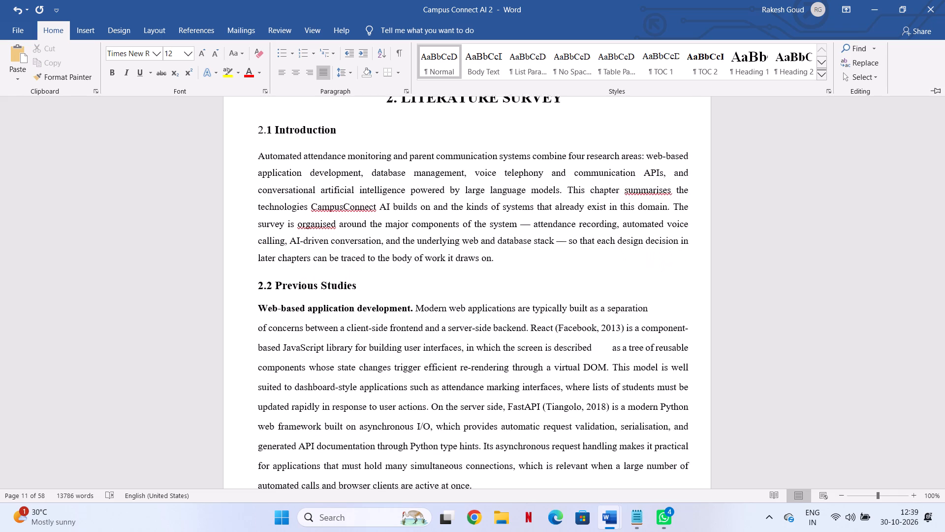
pyautogui.scroll(-4, 367, 253)
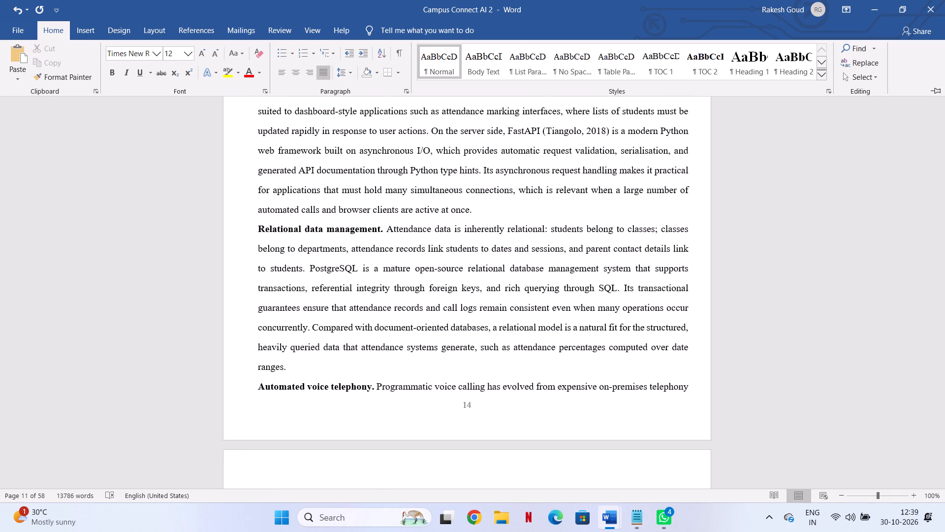
pyautogui.scroll(-2, 367, 253)
# Add space after the "Web-based application development" paragraph in section 2.2 Previous Studies.
pyautogui.scroll(1, 367, 253)
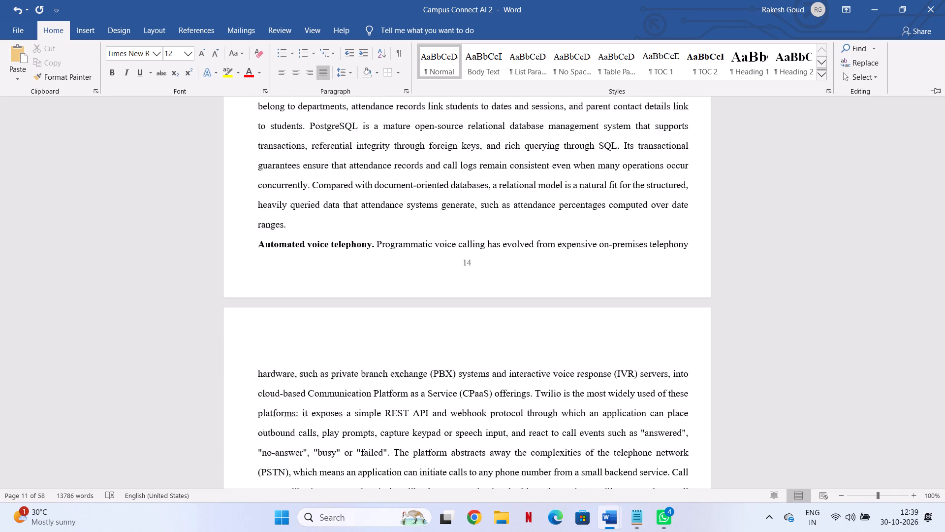
pyautogui.scroll(1, 367, 253)
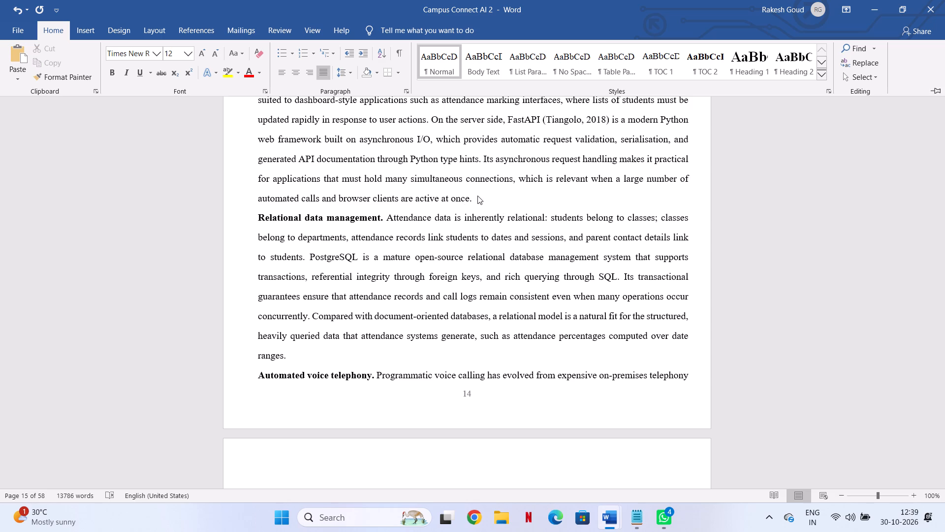
pyautogui.click(477, 196)
pyautogui.click(475, 198)
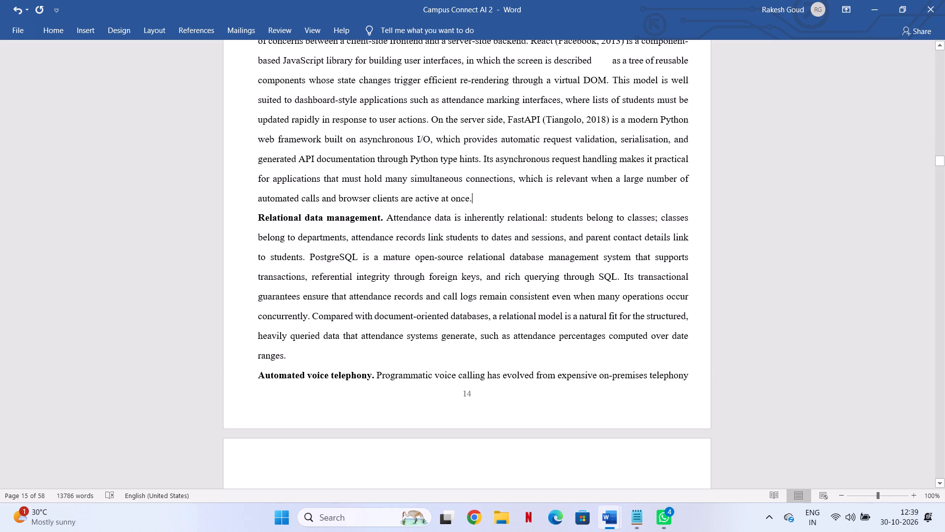
pyautogui.click(56, 33)
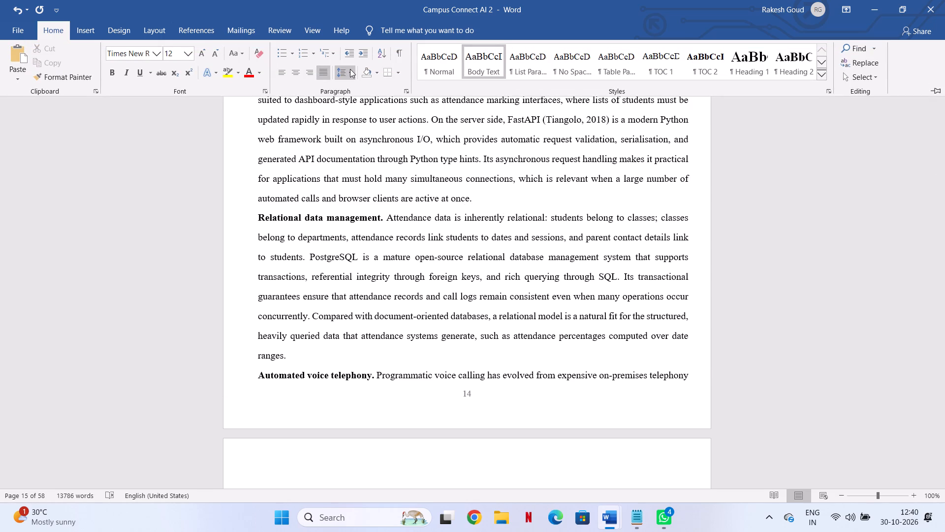
pyautogui.click(350, 69)
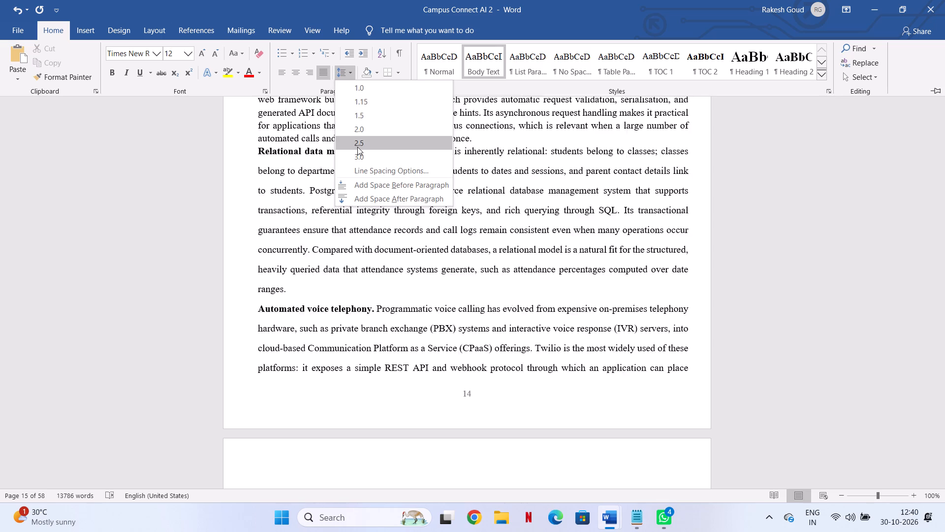
pyautogui.click(372, 200)
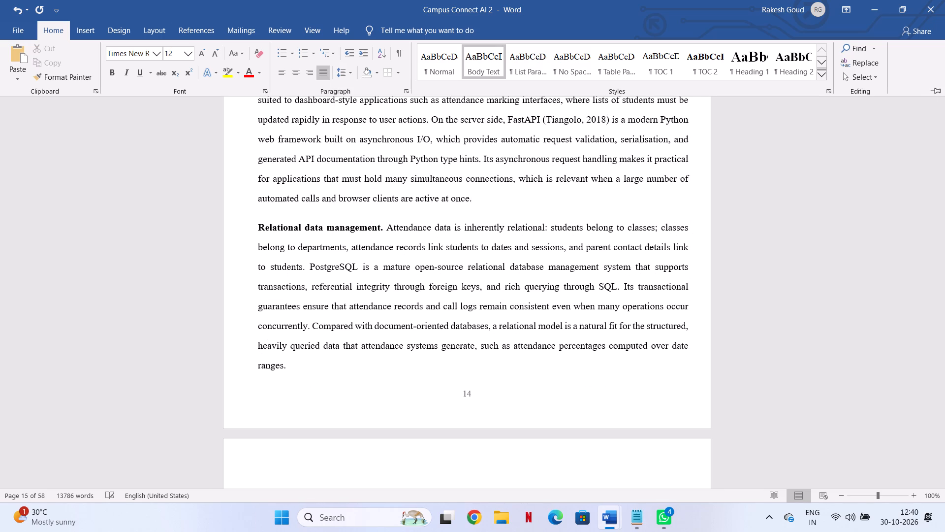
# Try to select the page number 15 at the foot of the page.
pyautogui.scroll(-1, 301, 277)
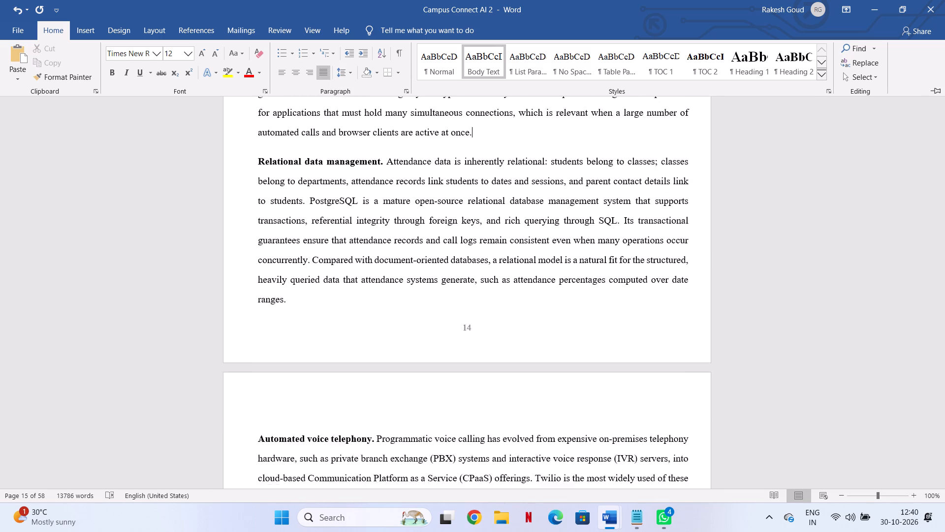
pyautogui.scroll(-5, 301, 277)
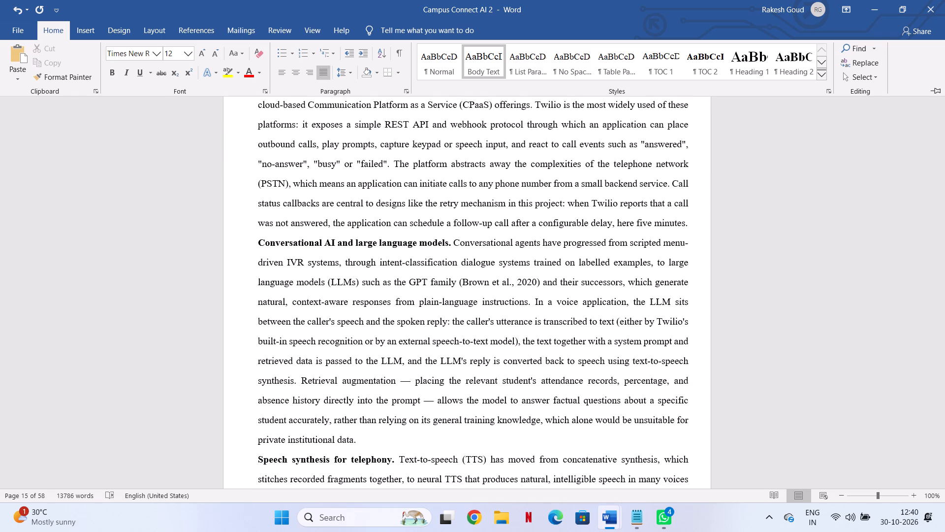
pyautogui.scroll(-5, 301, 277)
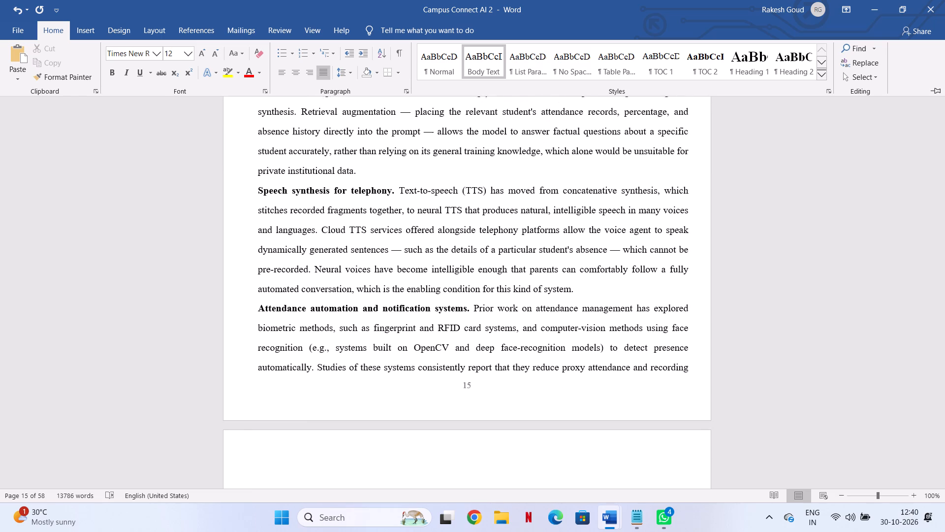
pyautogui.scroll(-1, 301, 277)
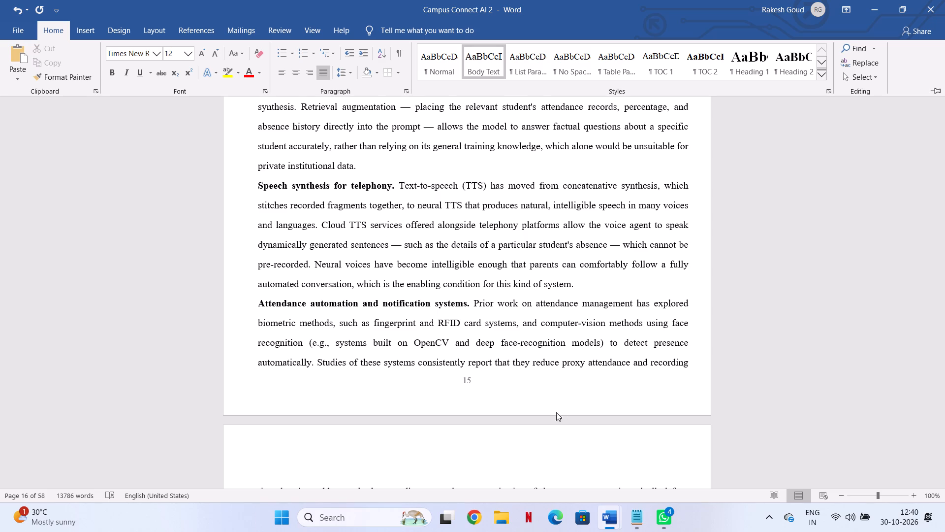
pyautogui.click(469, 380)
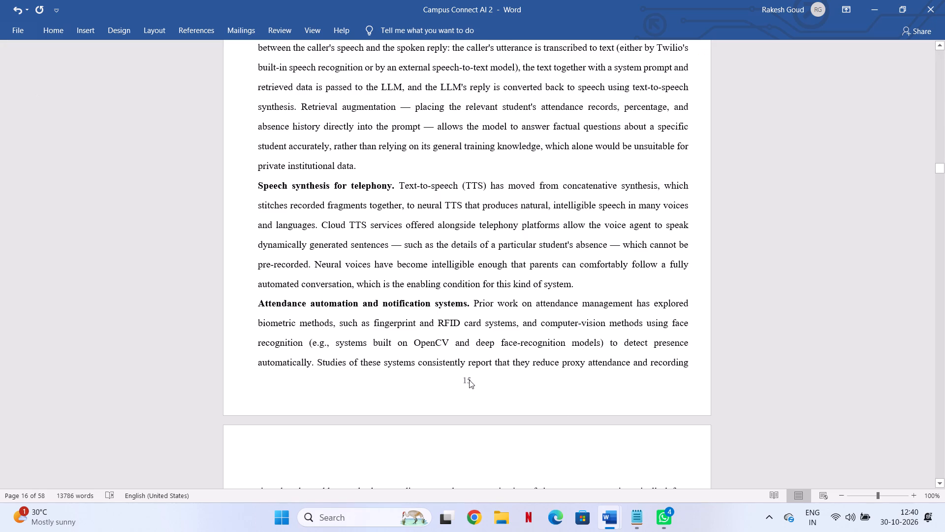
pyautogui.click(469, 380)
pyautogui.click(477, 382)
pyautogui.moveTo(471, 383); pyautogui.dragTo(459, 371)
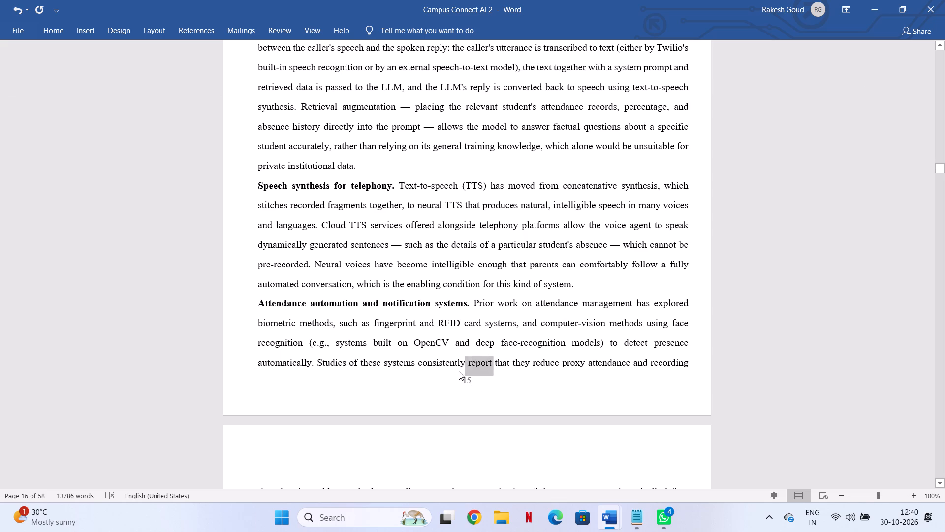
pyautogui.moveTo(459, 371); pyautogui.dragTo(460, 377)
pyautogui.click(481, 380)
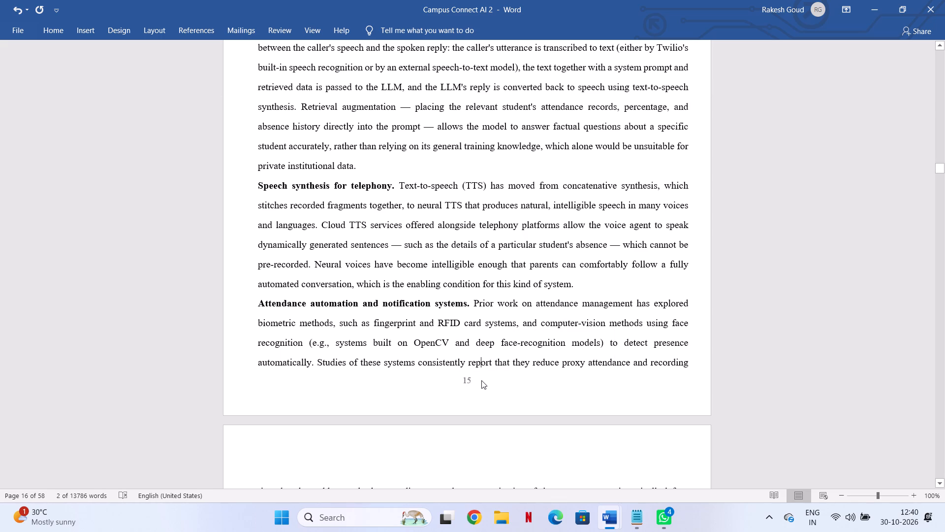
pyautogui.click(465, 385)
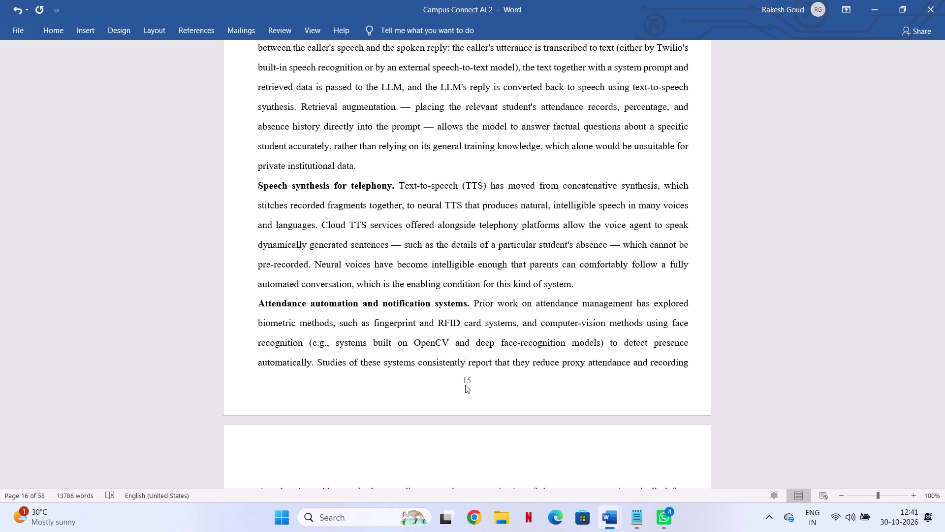
# Place the cursor at the end of the "Conversational AI and large language models" paragraph, after "private institutional data.".
pyautogui.click(365, 165)
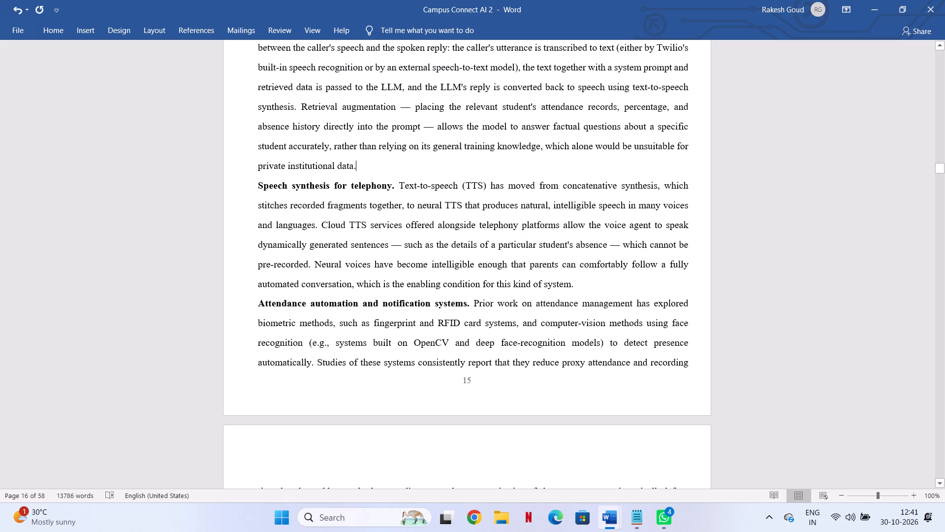
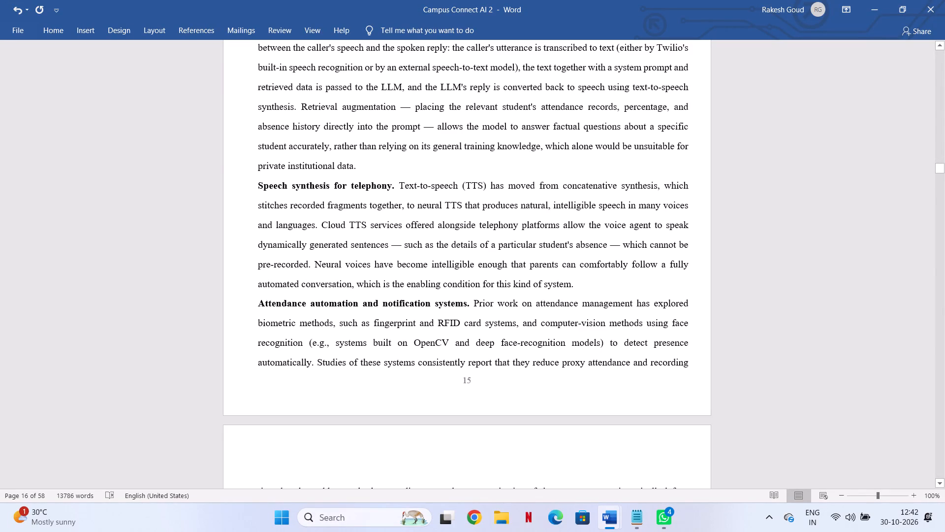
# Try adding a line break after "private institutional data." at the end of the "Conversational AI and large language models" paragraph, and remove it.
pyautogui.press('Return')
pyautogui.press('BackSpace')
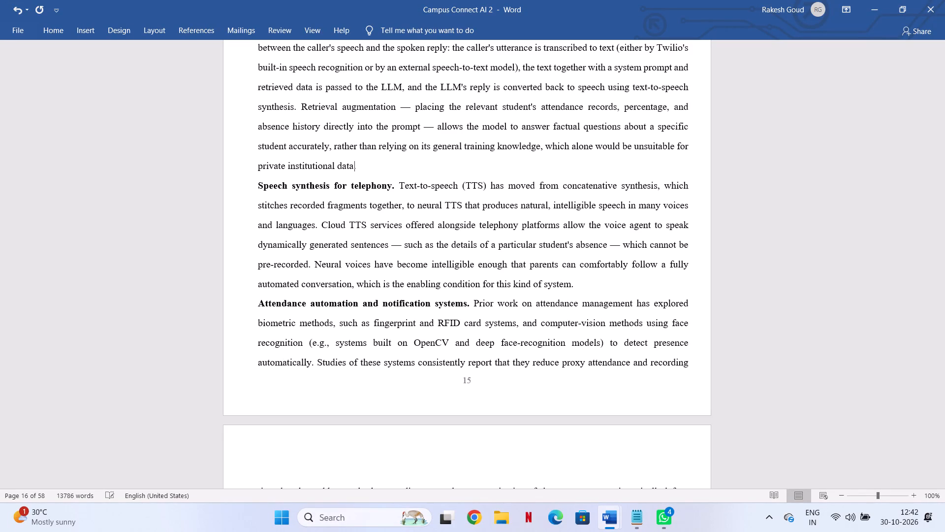
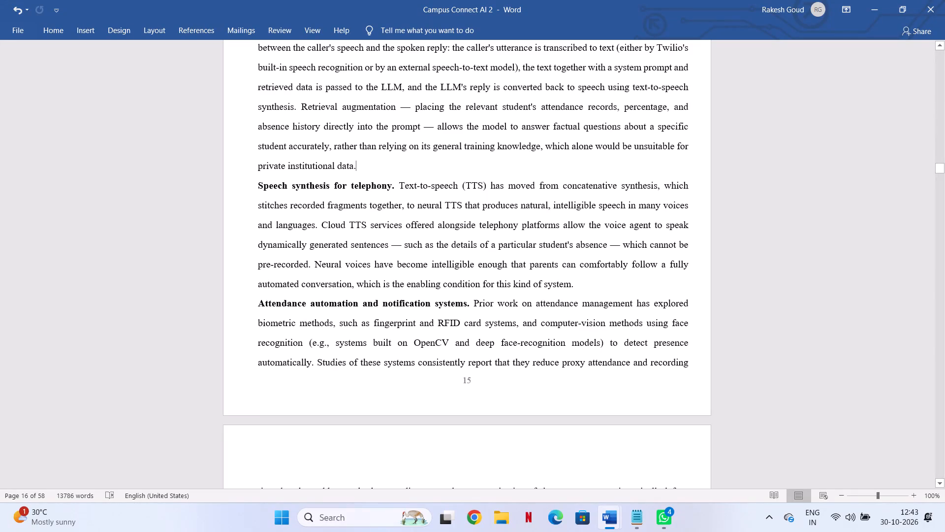
# Compare the spacing between the Literature Survey paragraphs from "Relational data management" through "Attendance automation and notification systems".
pyautogui.scroll(4, 399, 242)
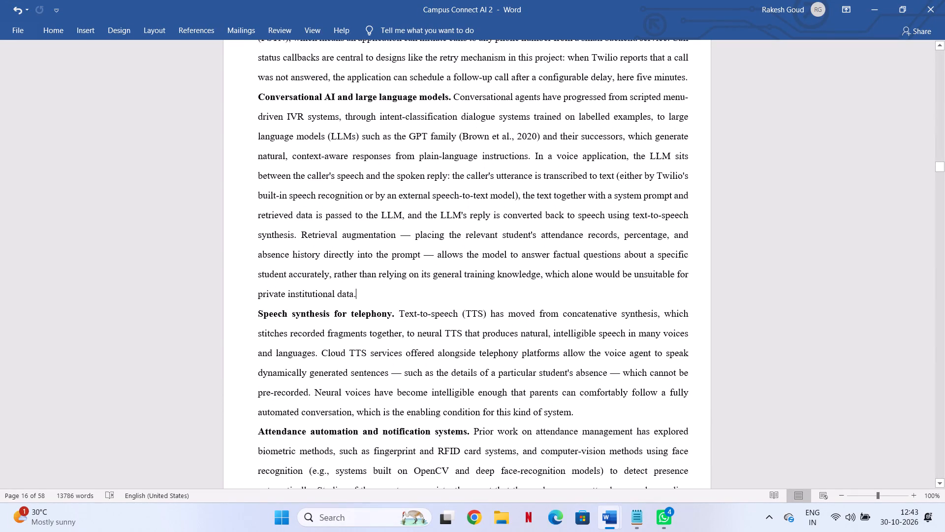
pyautogui.scroll(1, 399, 242)
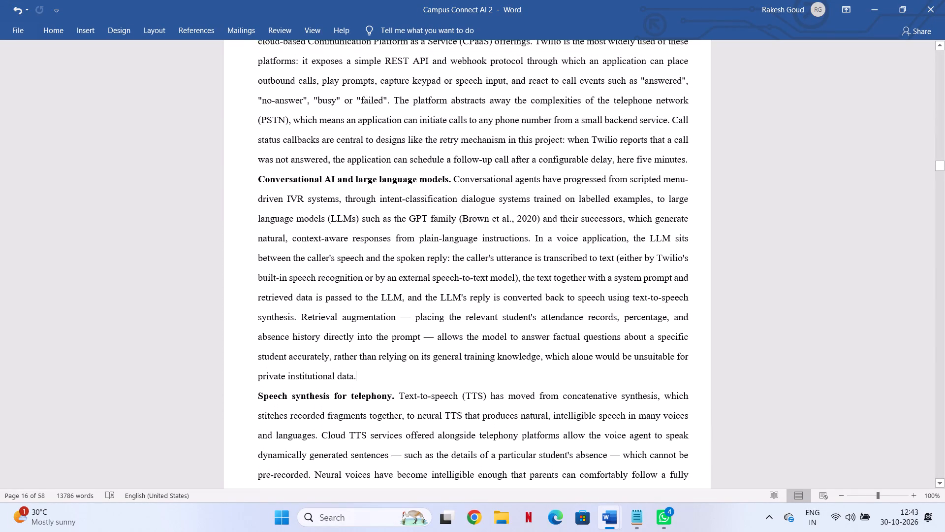
pyautogui.scroll(2, 399, 242)
pyautogui.scroll(2, 449, 222)
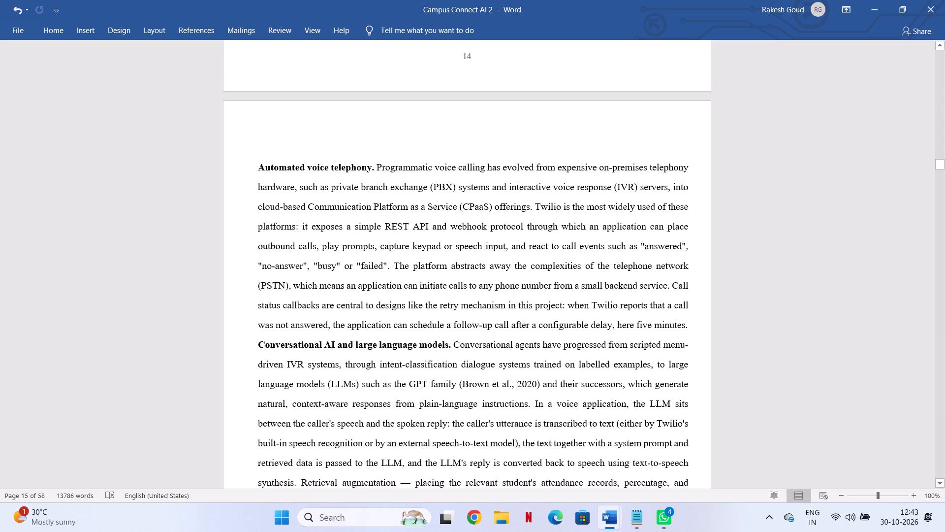
pyautogui.scroll(4, 455, 321)
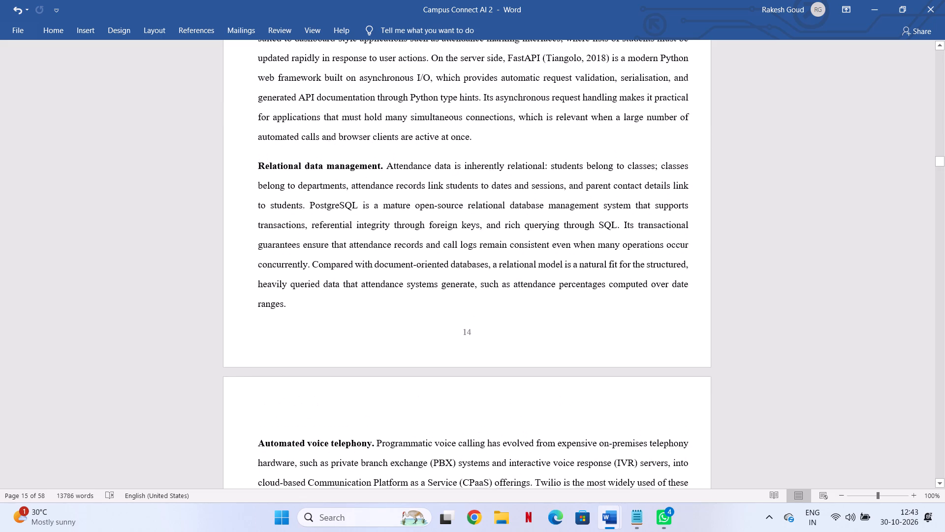
pyautogui.scroll(-3, 455, 321)
pyautogui.scroll(-1, 501, 331)
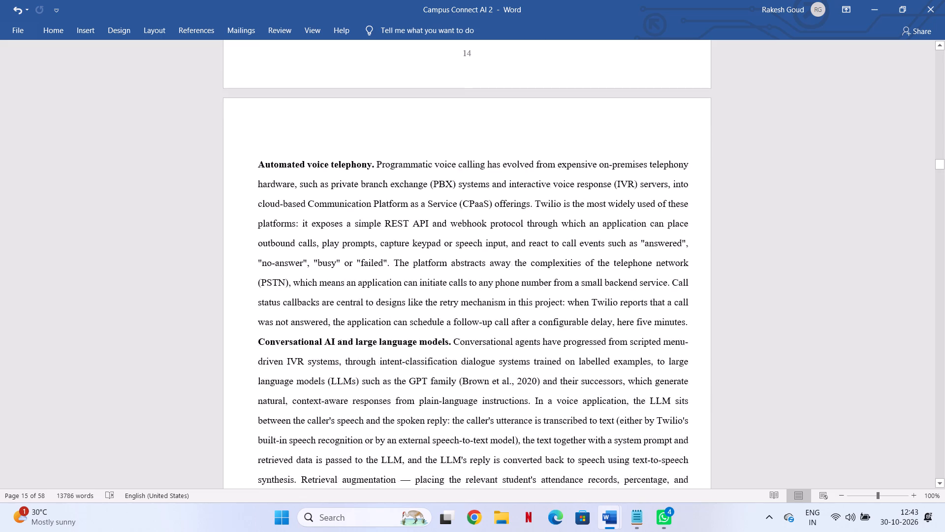
pyautogui.scroll(-4, 501, 331)
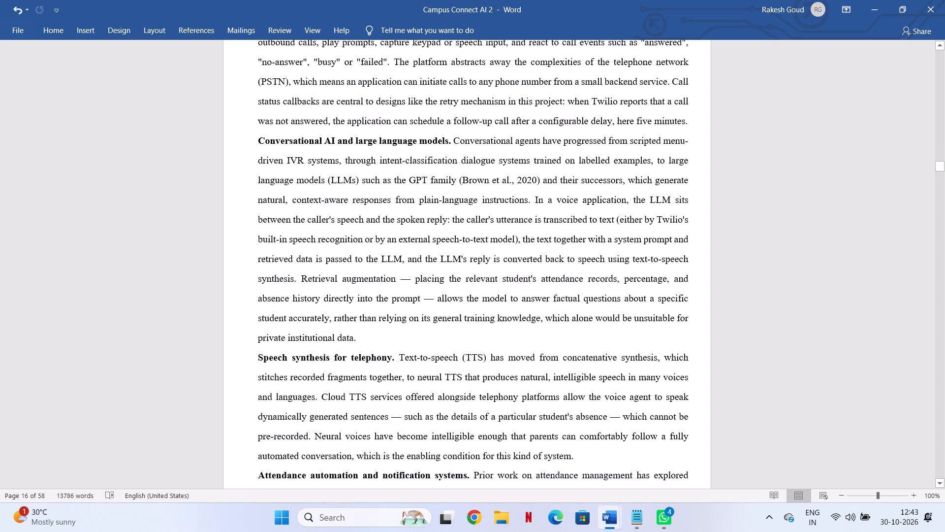
pyautogui.scroll(-2, 501, 331)
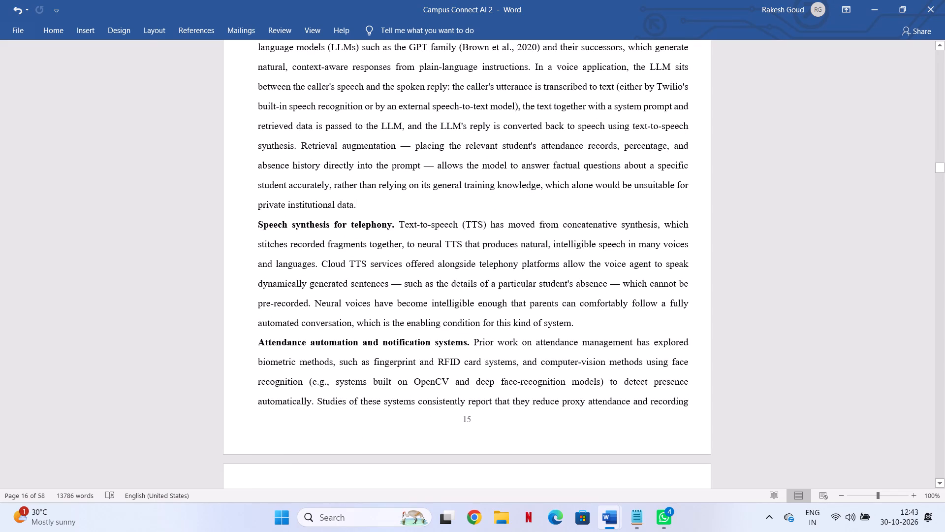
# Add space after the "Conversational AI and large language models" paragraph, which ends with "private institutional data.".
pyautogui.click(152, 26)
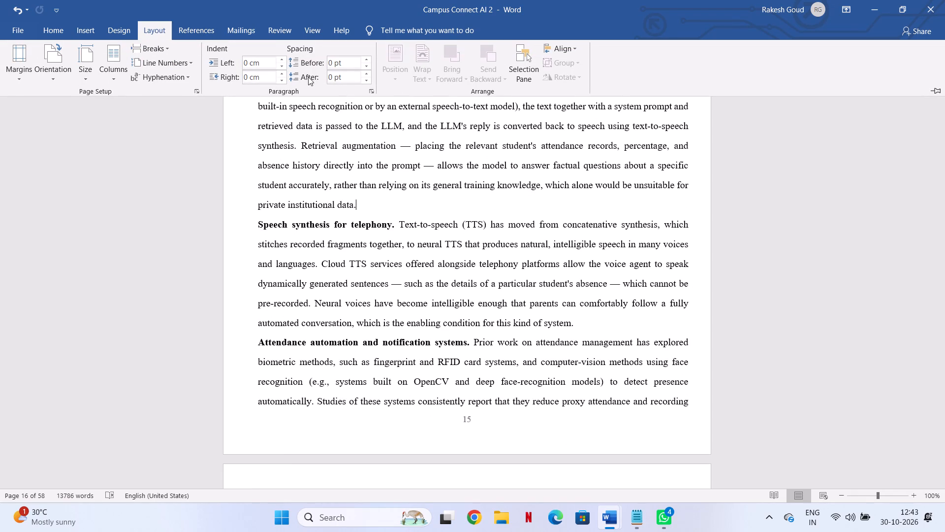
pyautogui.click(54, 30)
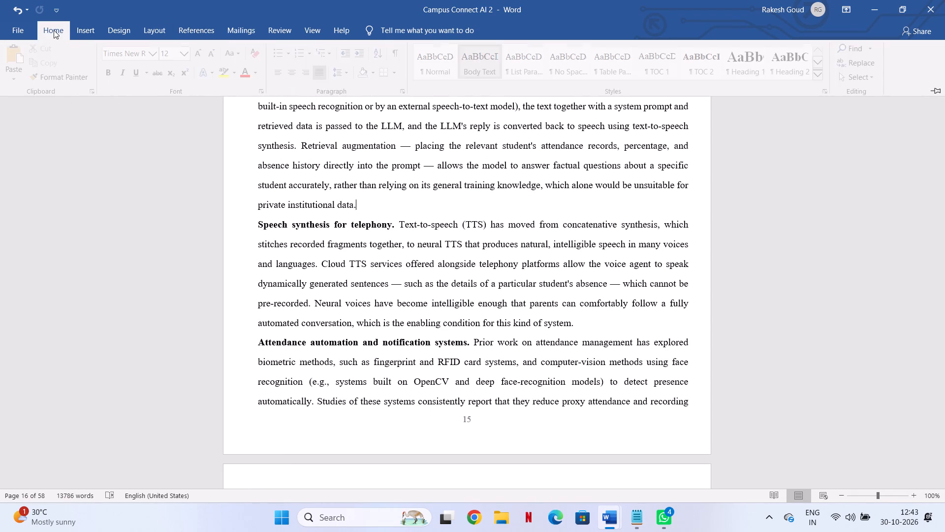
pyautogui.click(351, 78)
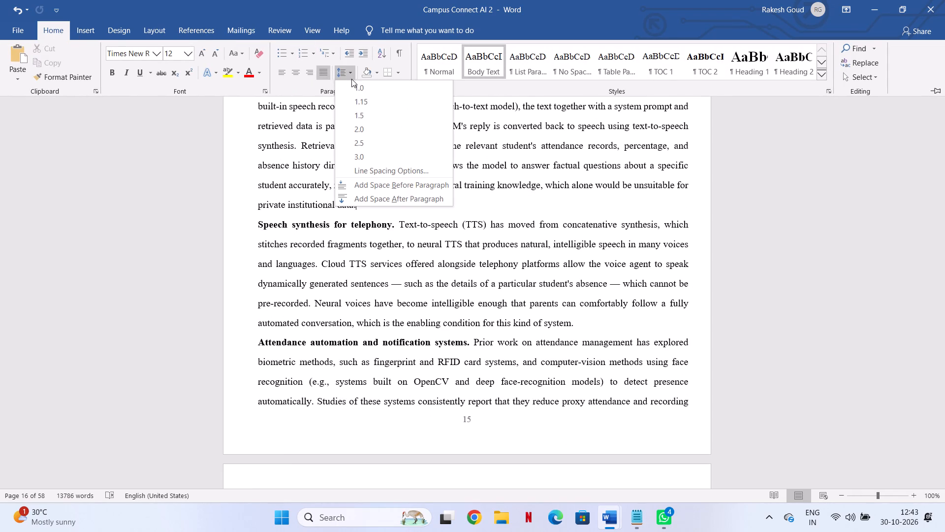
pyautogui.click(369, 197)
# Add space after the "Speech synthesis for telephony" paragraph, which ends with "this kind of system.".
pyautogui.scroll(-1, 369, 243)
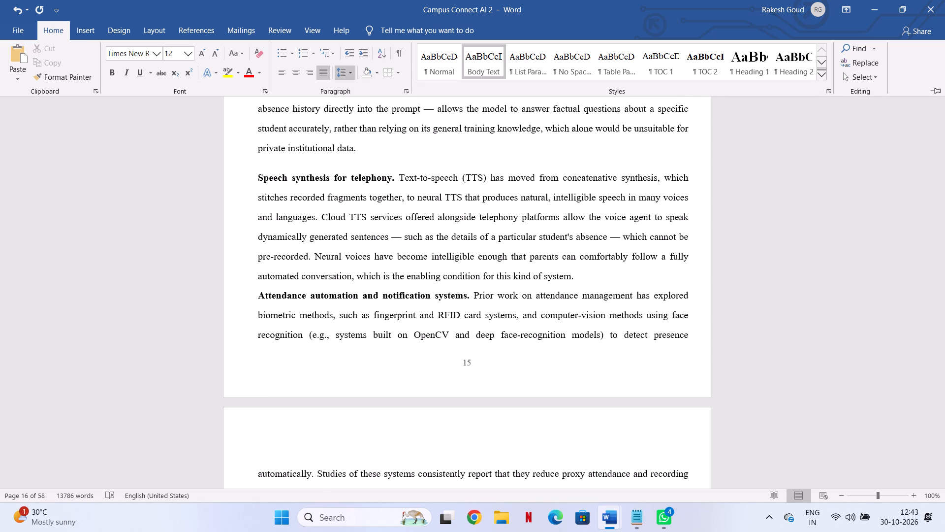
pyautogui.click(588, 270)
pyautogui.click(577, 272)
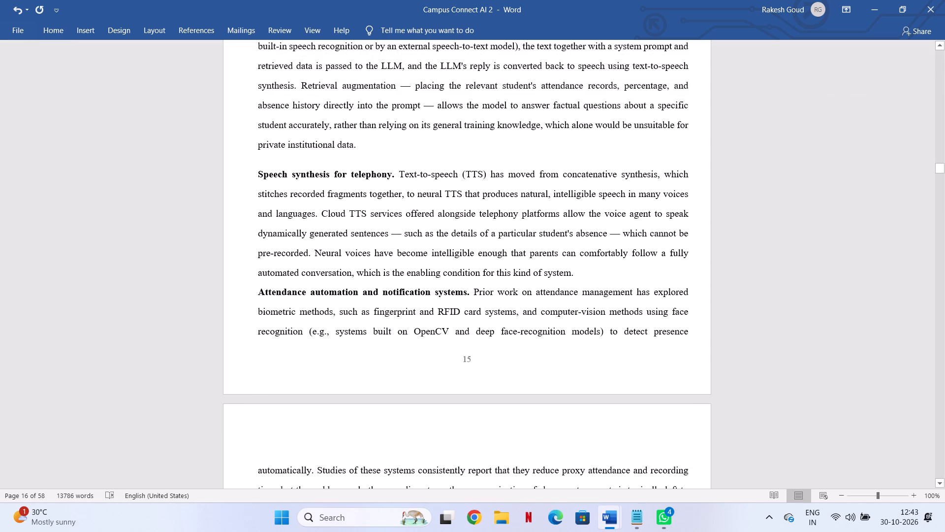
pyautogui.click(55, 29)
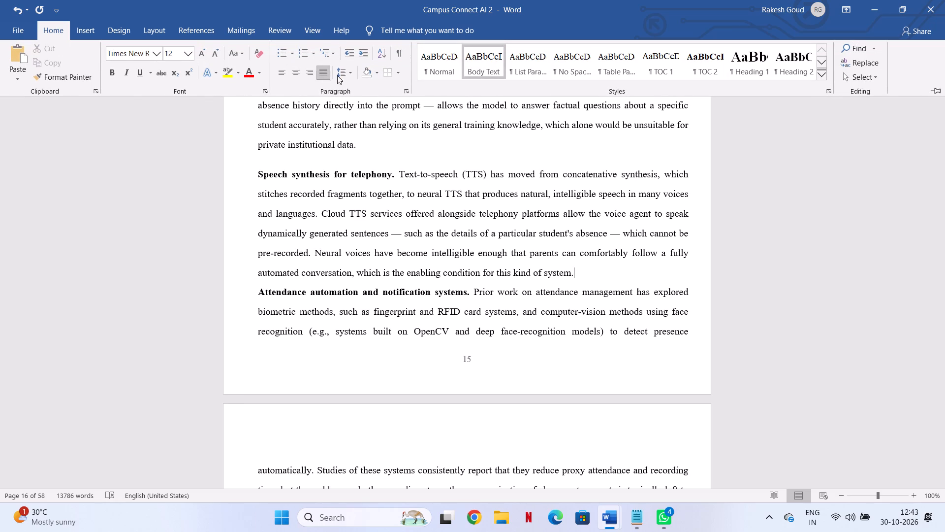
pyautogui.click(346, 75)
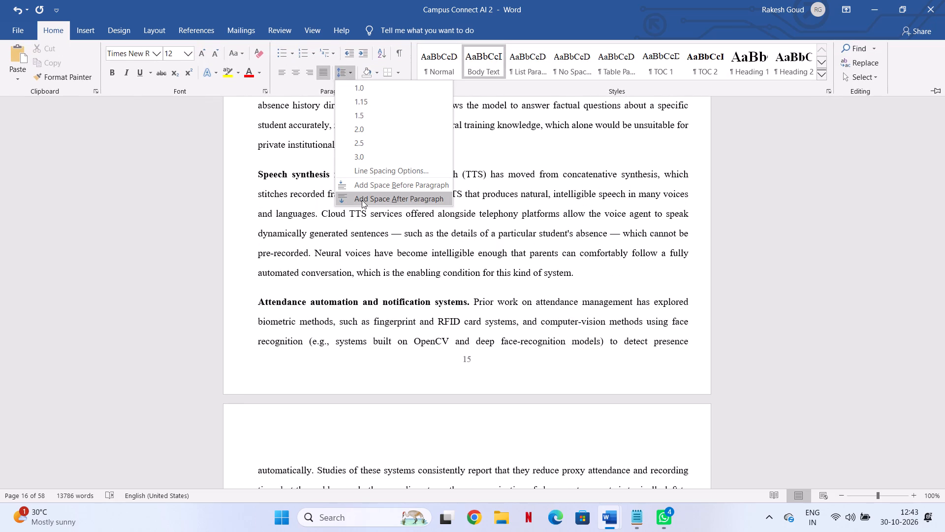
pyautogui.click(362, 200)
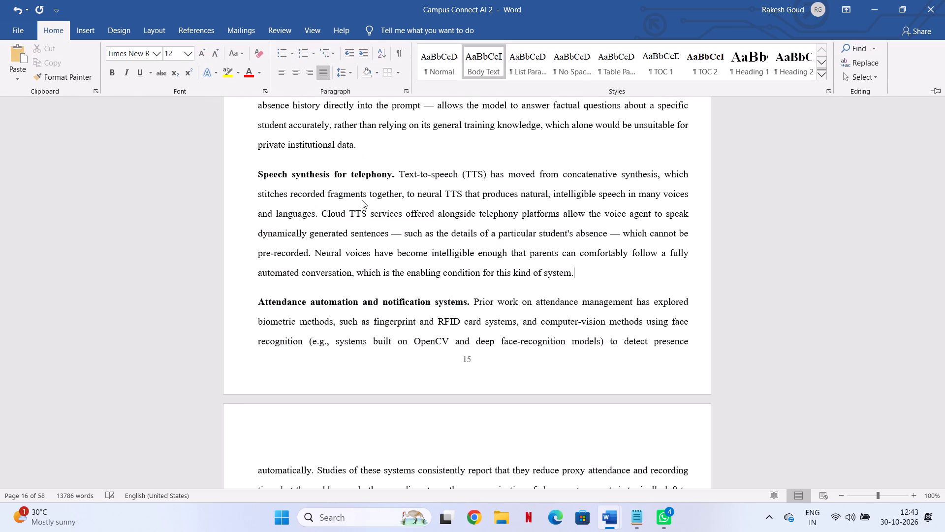
# Add space after the "Attendance automation and notification systems" paragraph, which ends with "available language models.".
pyautogui.scroll(-4, 341, 240)
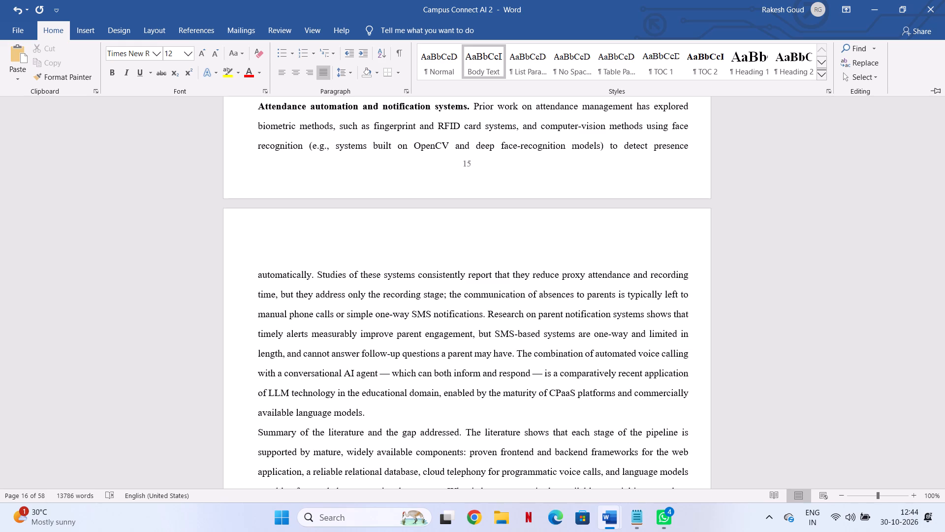
pyautogui.scroll(-4, 341, 240)
pyautogui.click(372, 239)
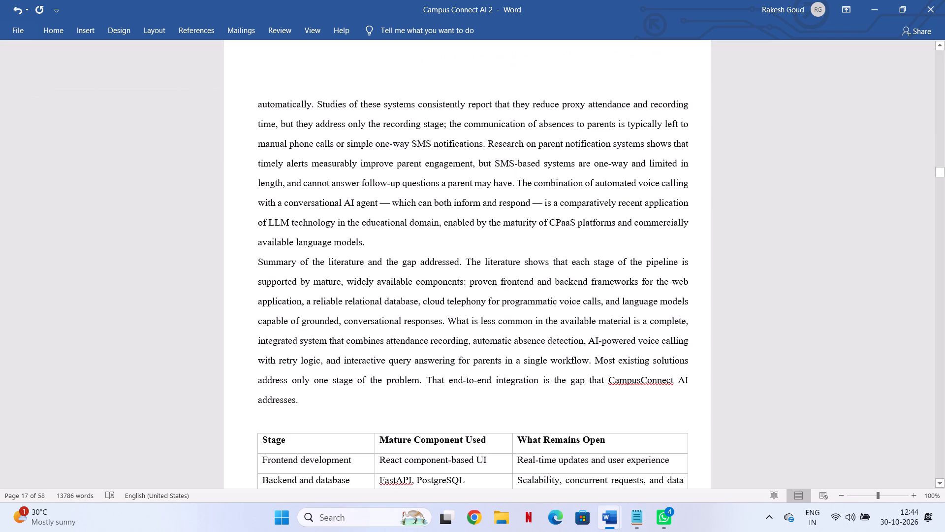
pyautogui.click(367, 241)
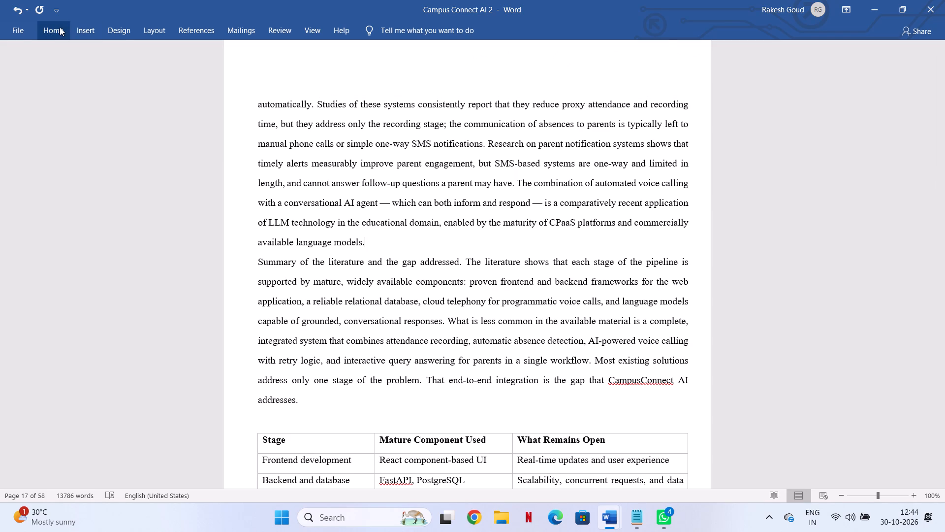
pyautogui.click(60, 27)
pyautogui.click(345, 78)
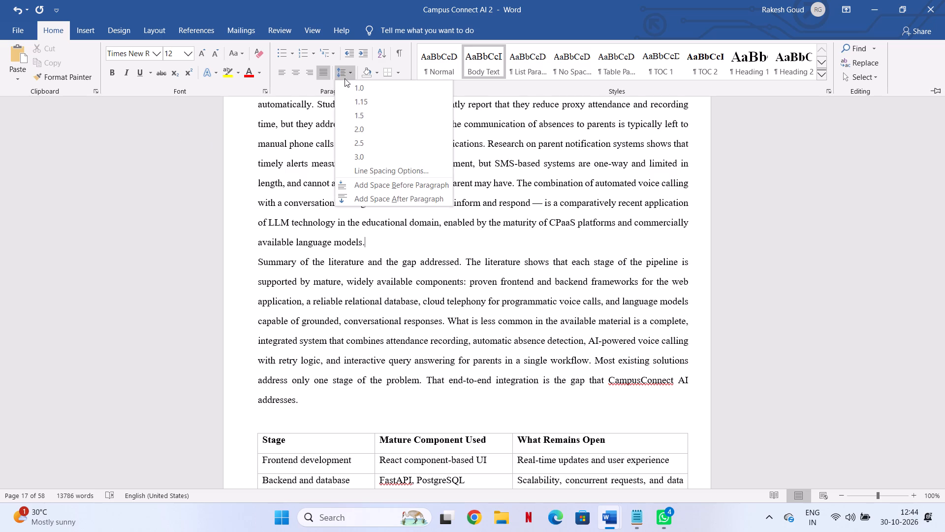
pyautogui.click(357, 196)
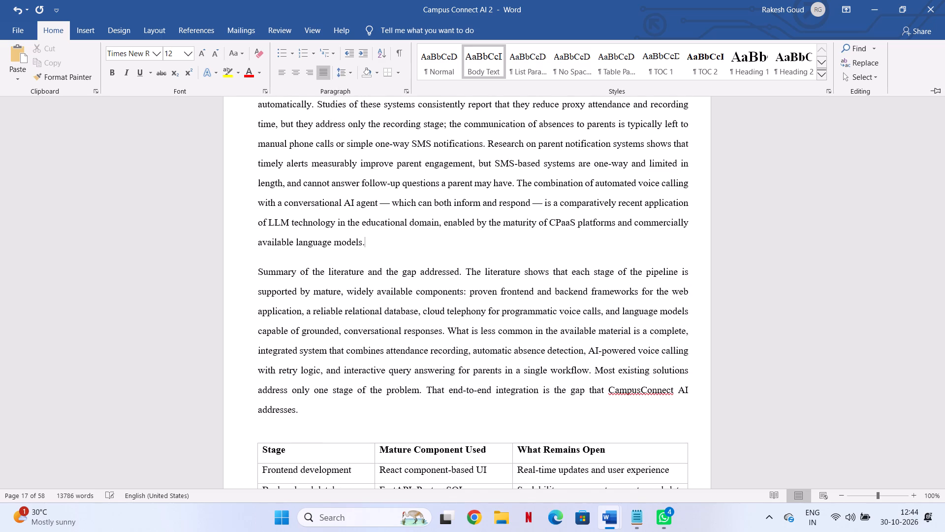
# Review the layout and spacing from the literature summary table through section 2.3 Existing Systems and on to section 3.2 Modules.
pyautogui.scroll(-4, 343, 310)
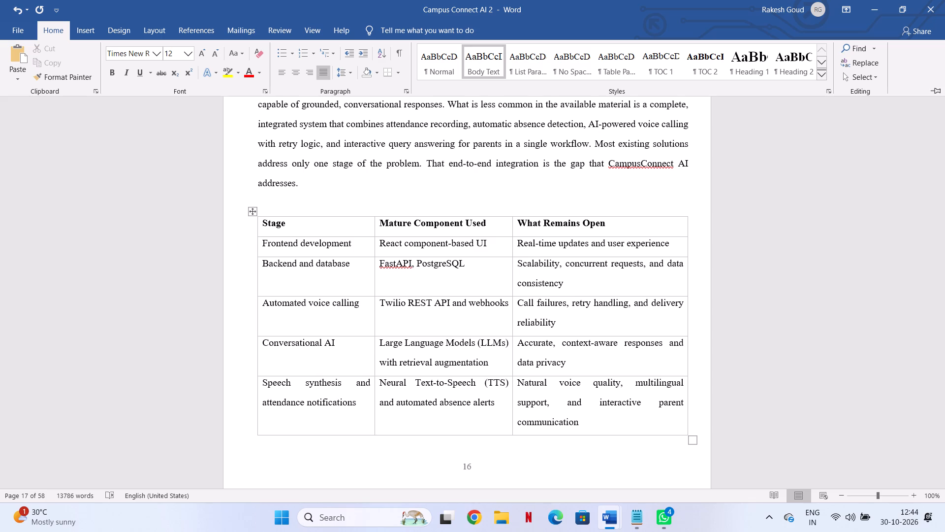
pyautogui.scroll(-3, 373, 376)
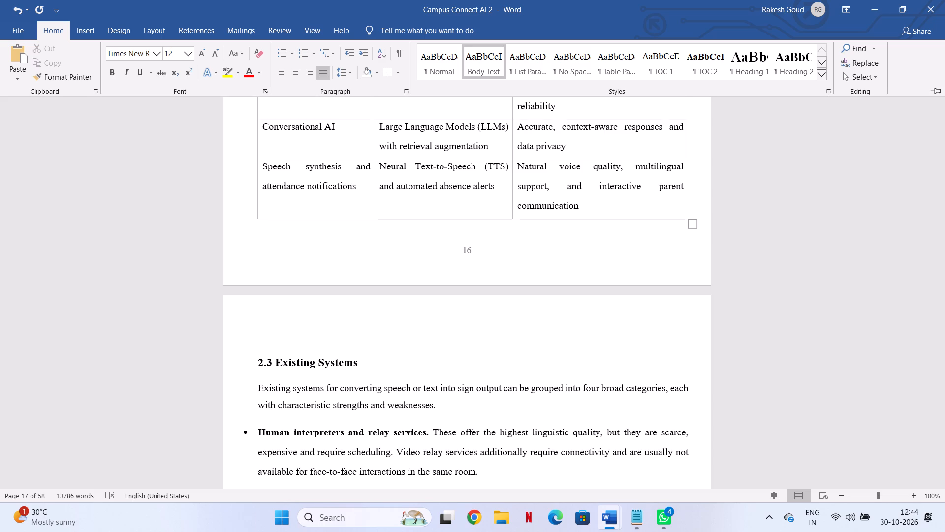
pyautogui.scroll(-8, 390, 417)
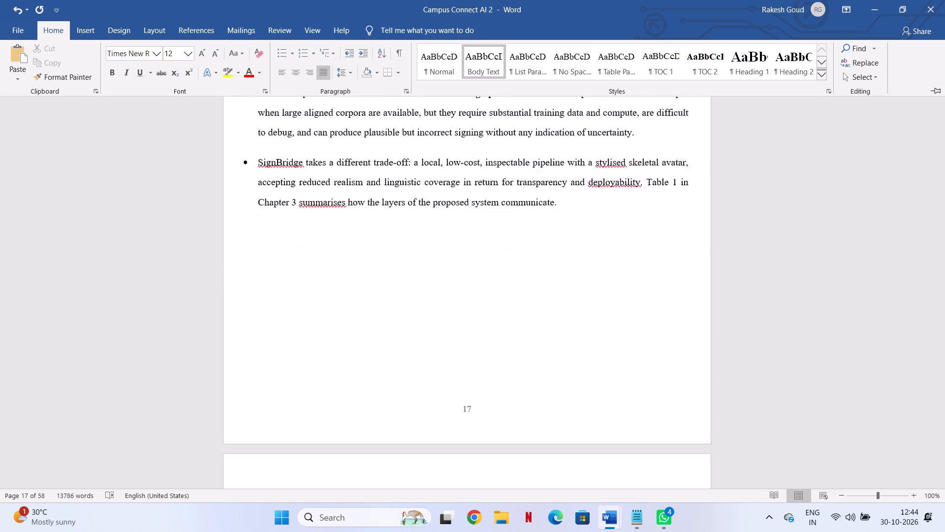
pyautogui.scroll(-8, 390, 417)
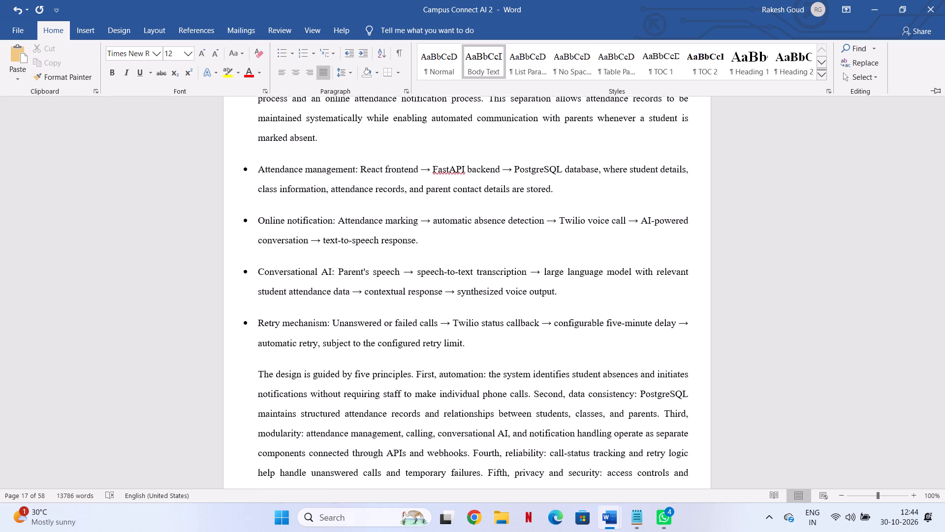
pyautogui.scroll(-15, 390, 417)
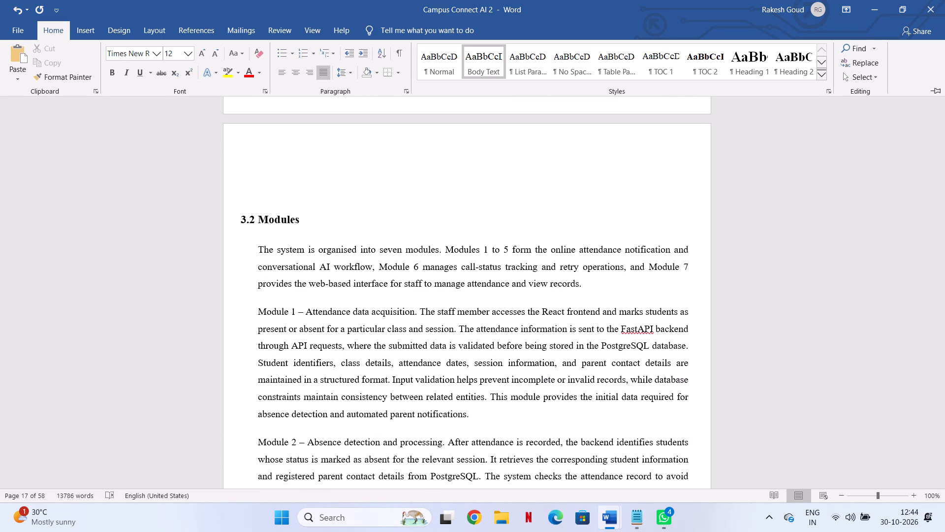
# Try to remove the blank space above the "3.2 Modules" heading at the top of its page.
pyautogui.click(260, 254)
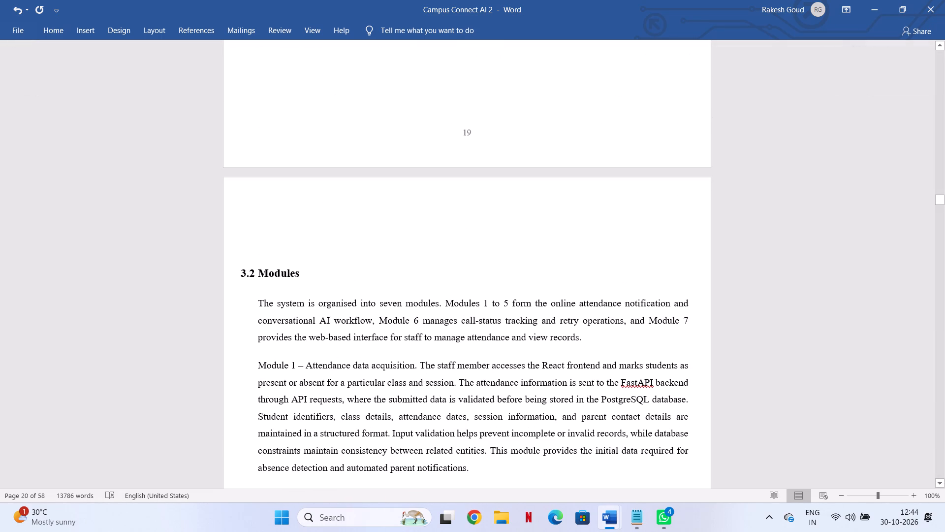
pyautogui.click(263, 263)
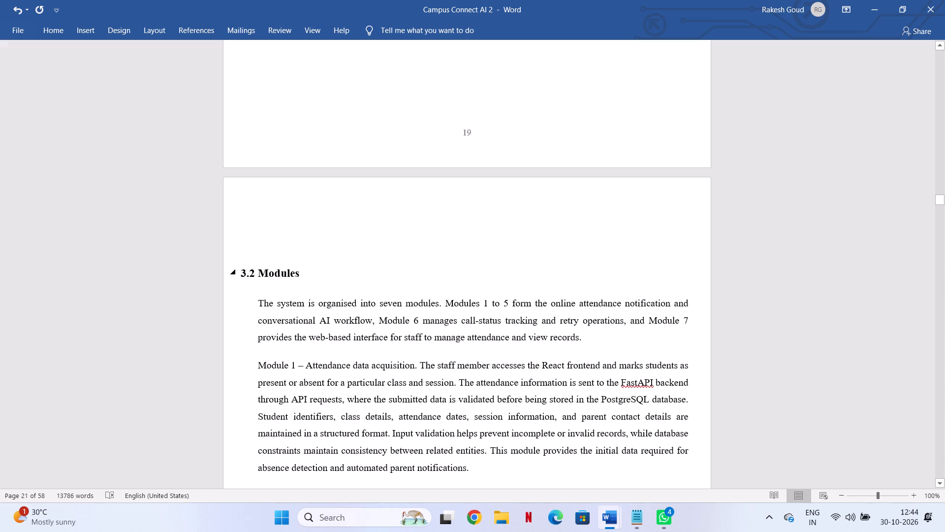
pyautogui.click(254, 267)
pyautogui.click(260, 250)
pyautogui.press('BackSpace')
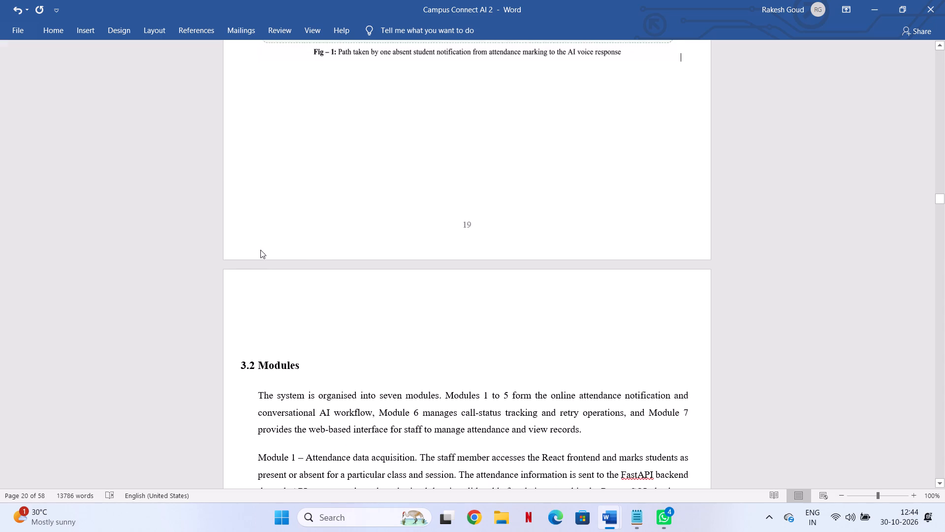
# Examine the spacing and page flow of the module descriptions in section 3.2, from Module 1 to Module 4.
pyautogui.scroll(-9, 328, 366)
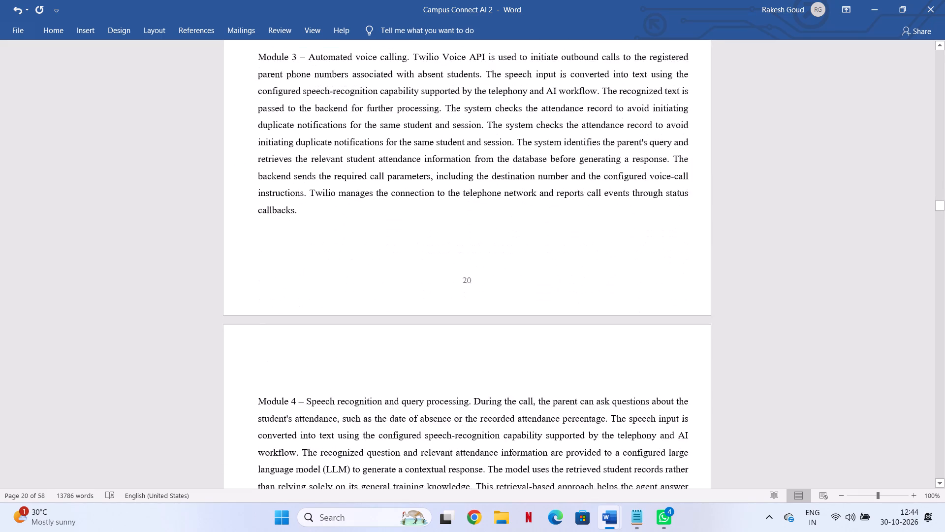
pyautogui.scroll(-2, 328, 366)
pyautogui.scroll(2, 328, 366)
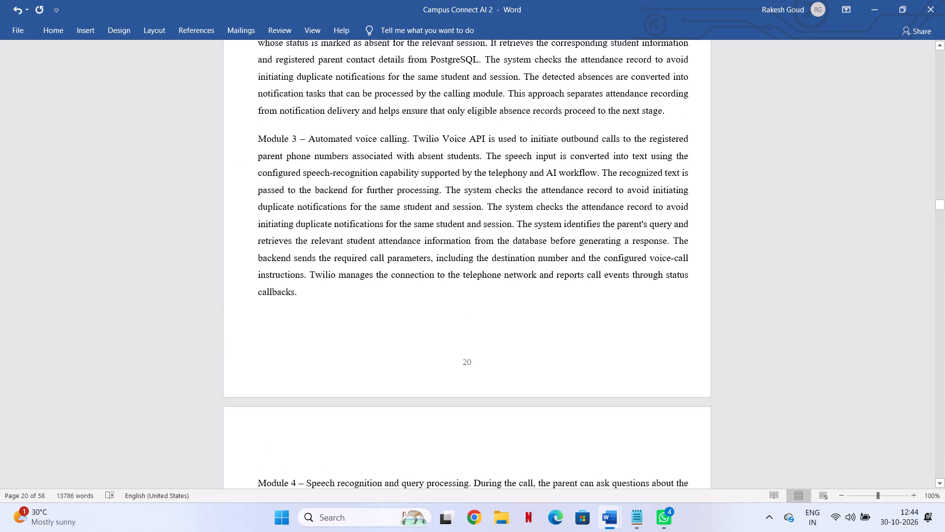
pyautogui.scroll(1, 328, 366)
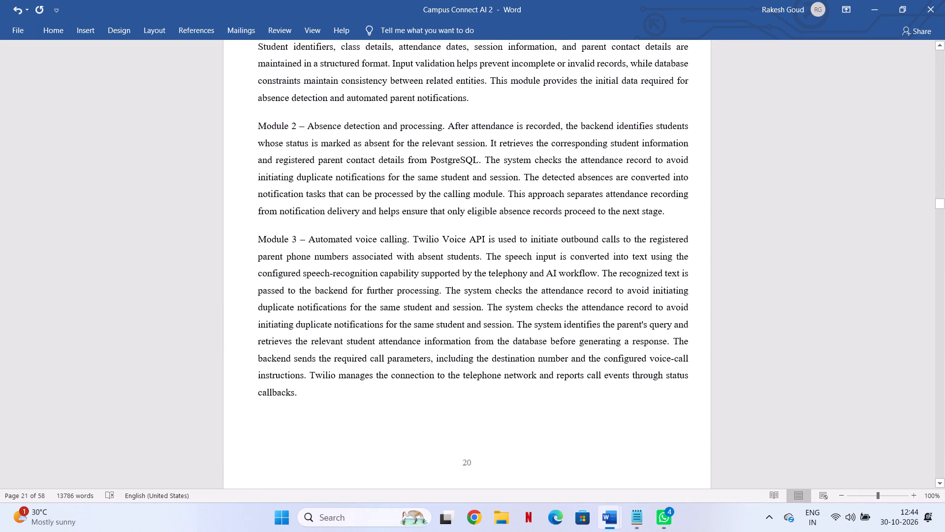
pyautogui.scroll(7, 328, 366)
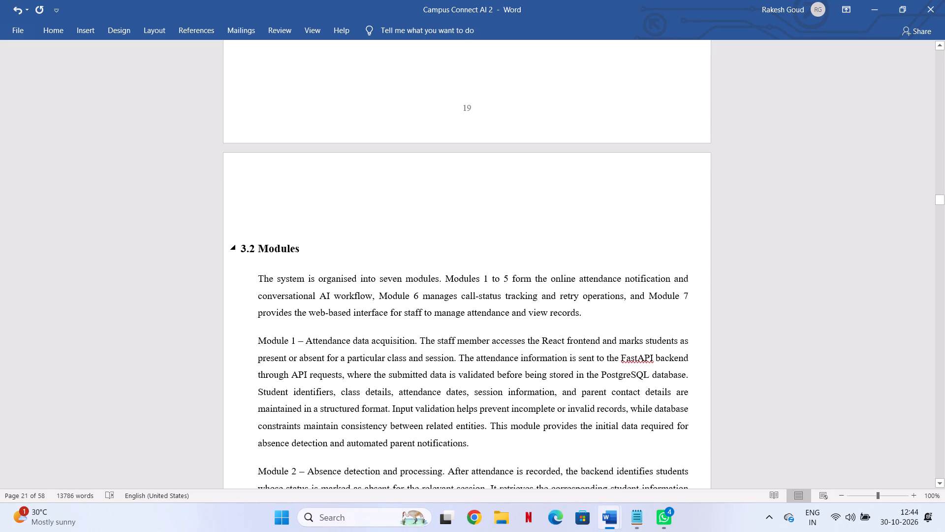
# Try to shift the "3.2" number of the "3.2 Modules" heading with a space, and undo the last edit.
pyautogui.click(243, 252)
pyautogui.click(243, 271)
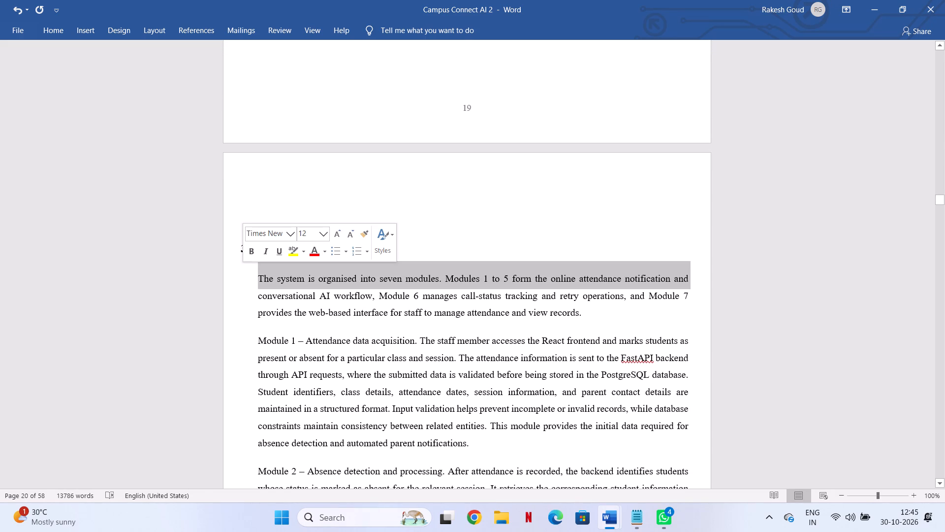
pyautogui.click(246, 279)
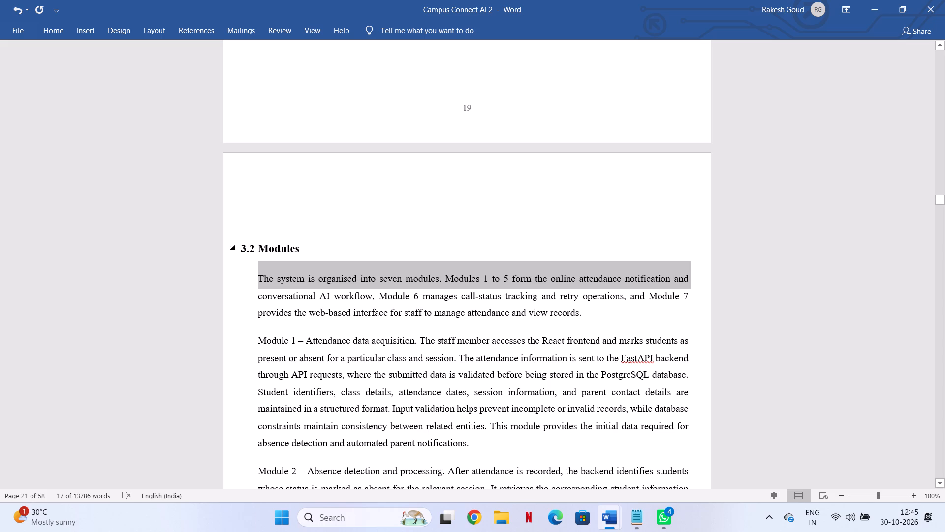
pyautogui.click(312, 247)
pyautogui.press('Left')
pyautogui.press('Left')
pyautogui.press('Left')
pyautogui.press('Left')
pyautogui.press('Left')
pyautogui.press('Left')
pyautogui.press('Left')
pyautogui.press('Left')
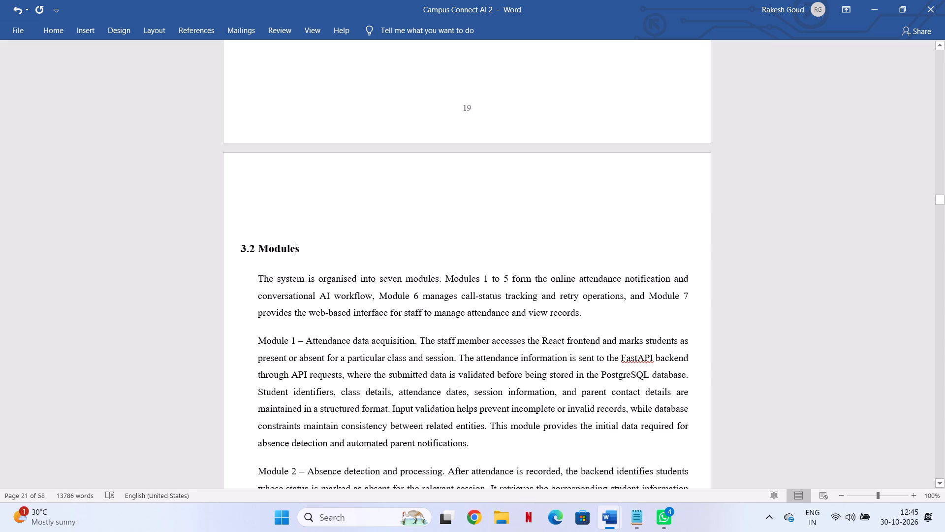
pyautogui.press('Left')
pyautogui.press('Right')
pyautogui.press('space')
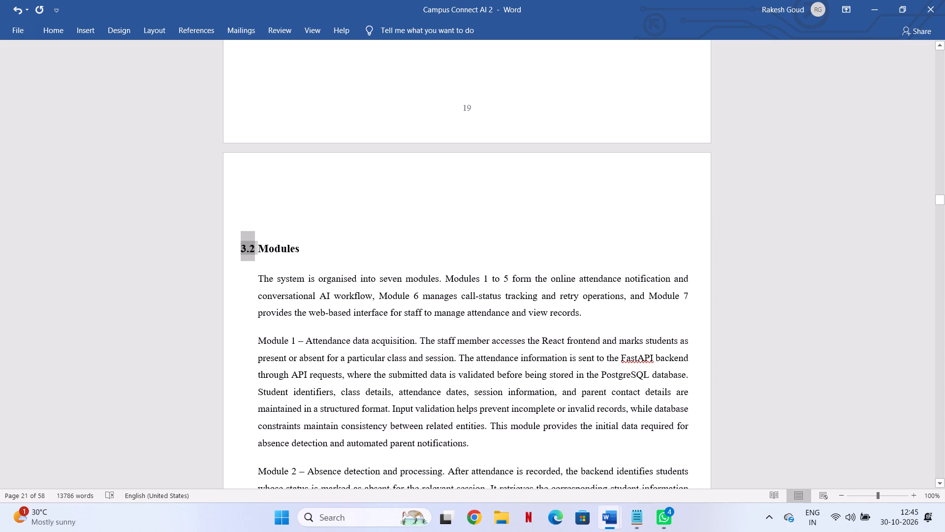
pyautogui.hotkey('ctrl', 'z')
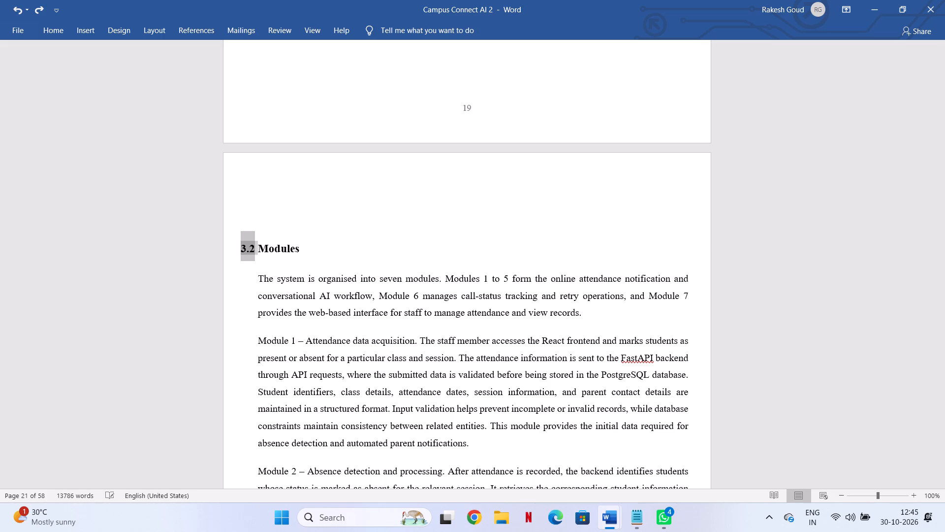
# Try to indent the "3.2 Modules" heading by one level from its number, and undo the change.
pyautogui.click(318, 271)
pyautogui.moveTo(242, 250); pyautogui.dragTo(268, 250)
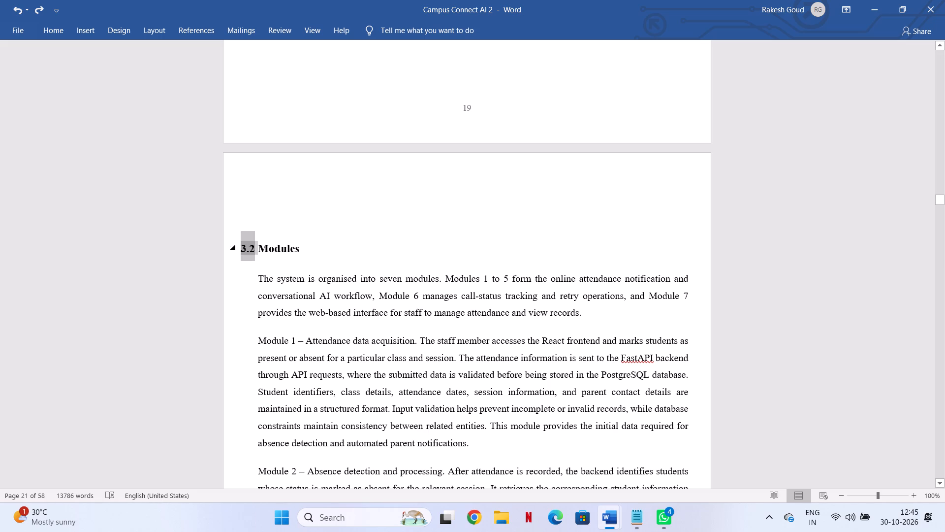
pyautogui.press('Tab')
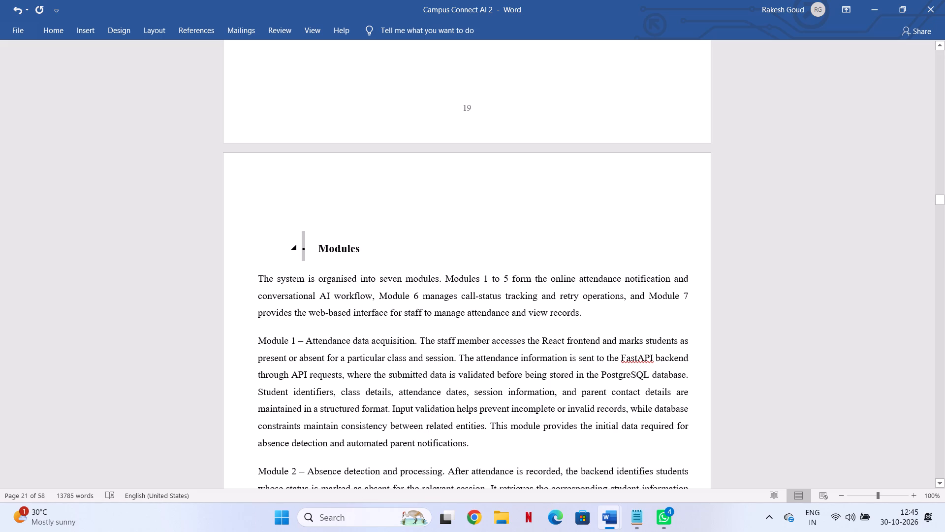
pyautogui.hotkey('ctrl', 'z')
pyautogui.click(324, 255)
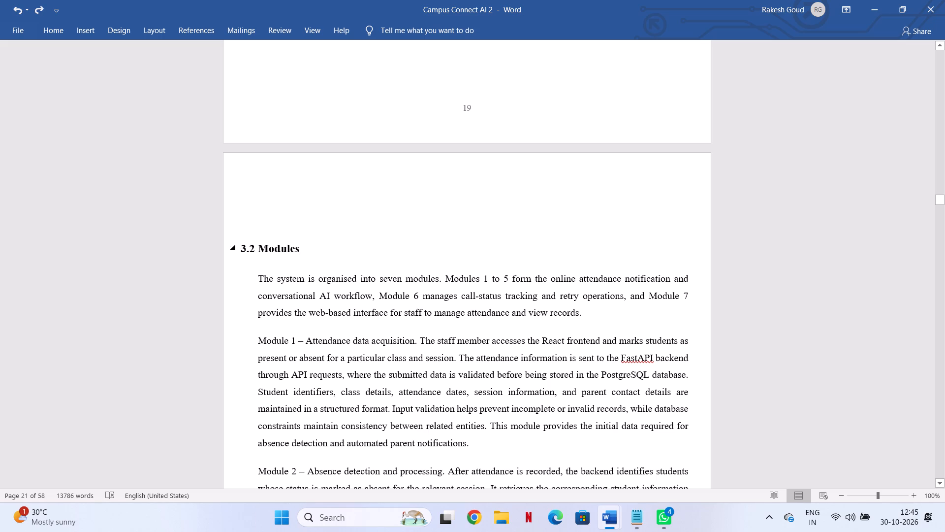
# Examine the paragraph spacing and page breaks of the module descriptions in section 3.2, from Module 2 to Module 6.
pyautogui.scroll(-7, 349, 363)
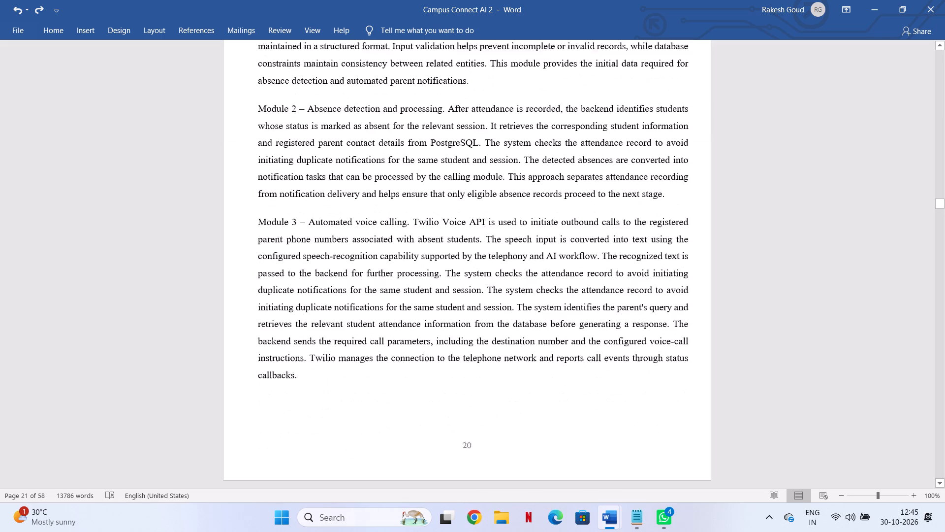
pyautogui.scroll(-7, 349, 363)
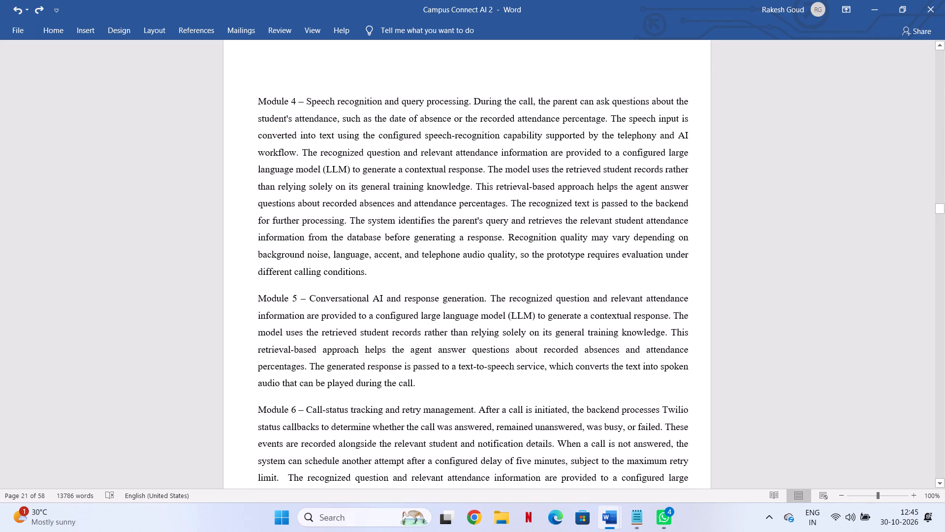
pyautogui.scroll(-1, 349, 363)
pyautogui.scroll(7, 349, 363)
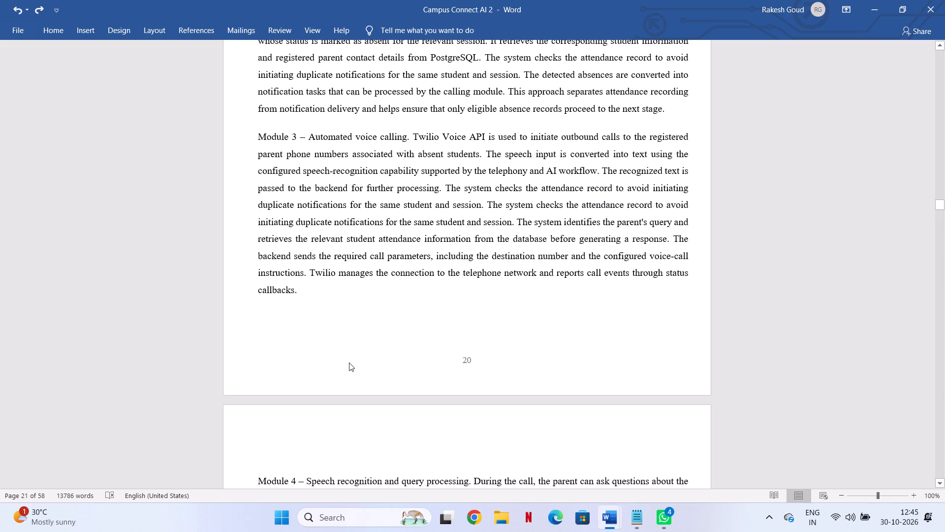
pyautogui.scroll(6, 349, 363)
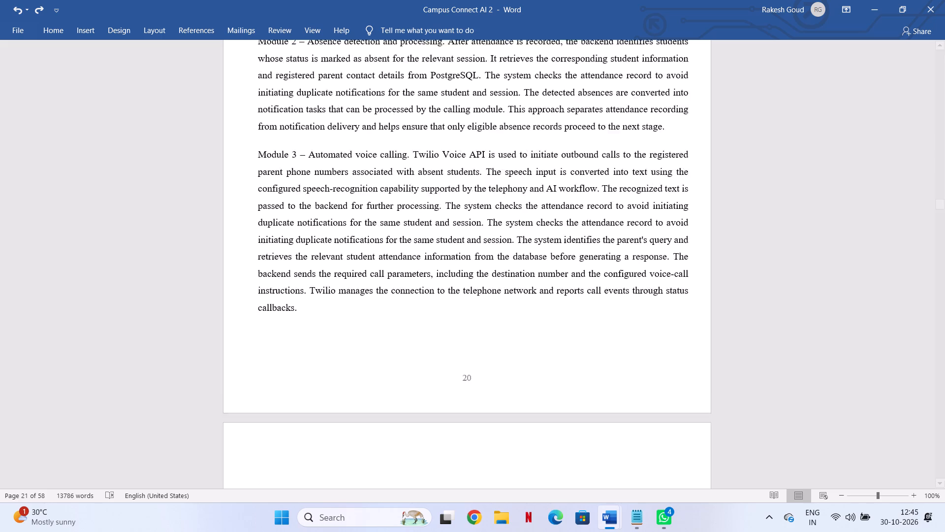
# Go back to the table of contents and check its chapter titles and page numbers.
pyautogui.scroll(15, 349, 363)
pyautogui.scroll(20, 349, 363)
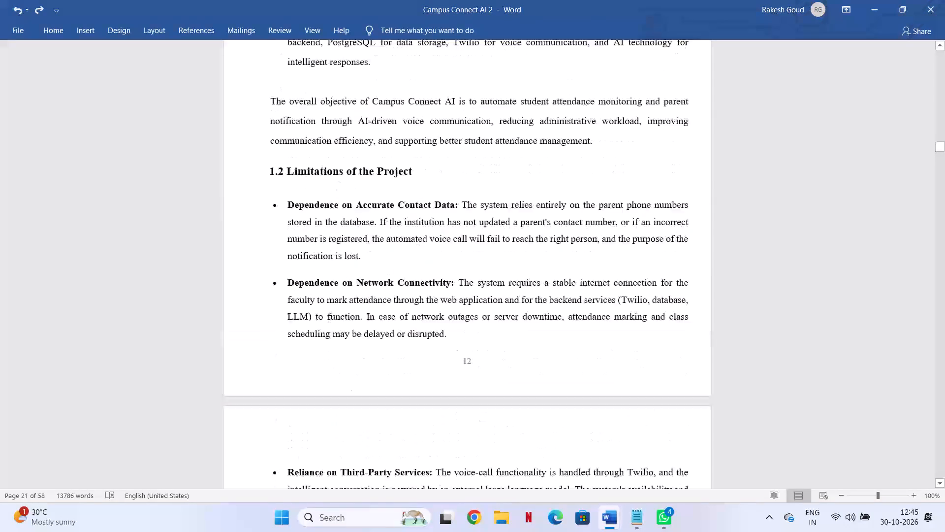
pyautogui.scroll(14, 349, 363)
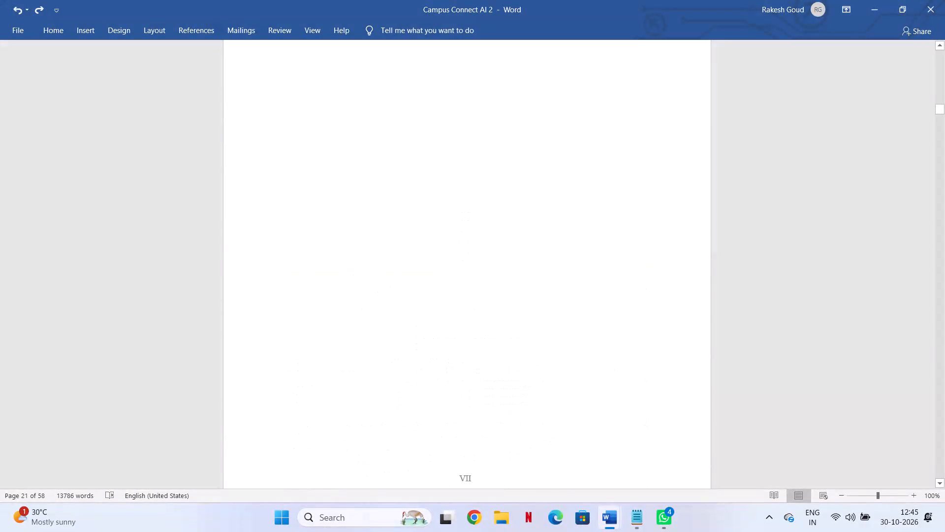
pyautogui.scroll(11, 349, 363)
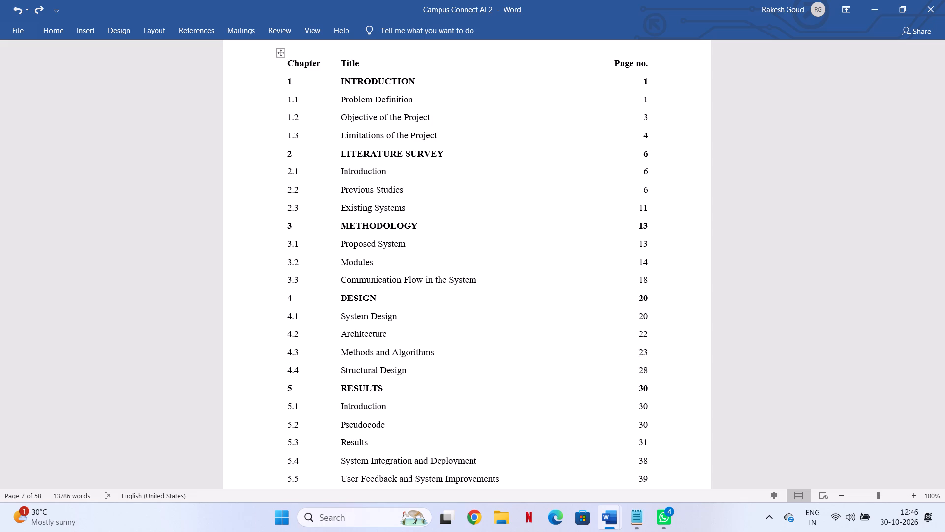
# Review the heading alignment and paragraph layout from section 1.2 Limitations of the Project to the start of chapter 3 Methodology.
pyautogui.scroll(-20, 351, 117)
pyautogui.scroll(-20, 351, 117)
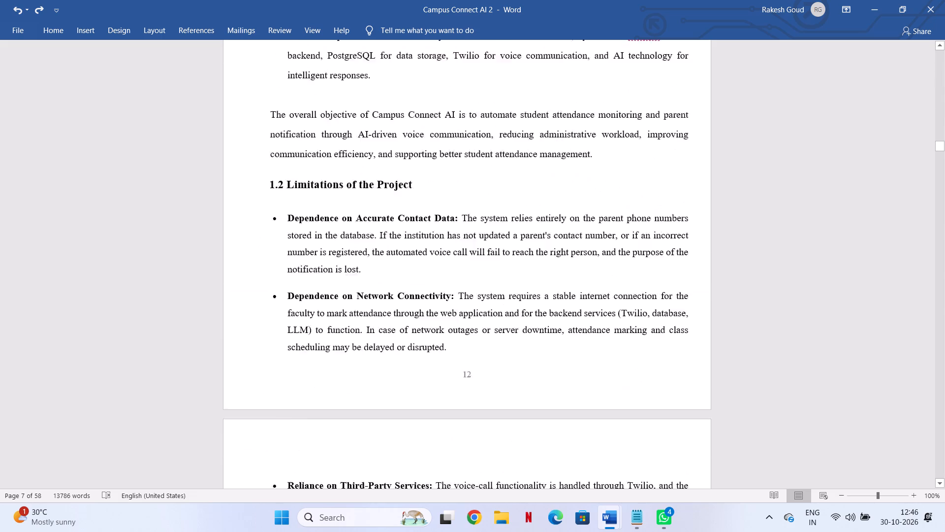
pyautogui.scroll(-14, 351, 117)
pyautogui.scroll(6, 351, 117)
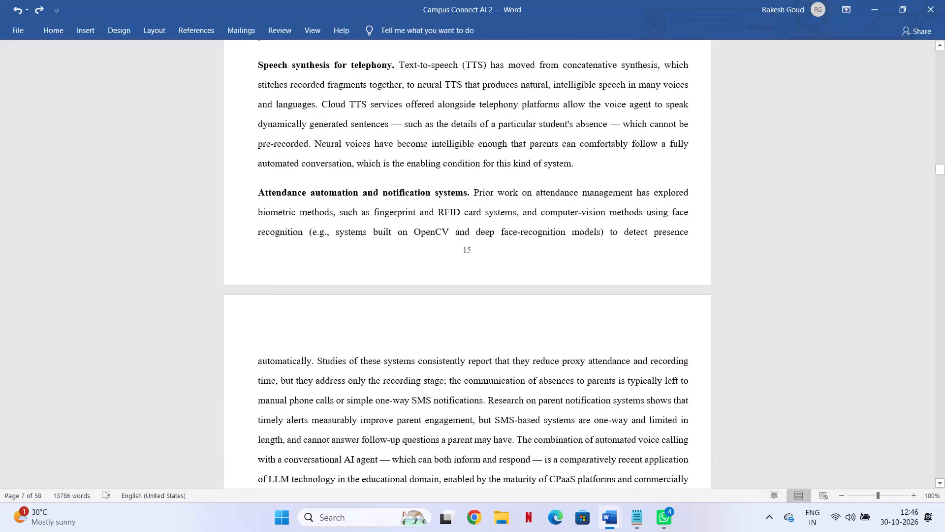
pyautogui.scroll(9, 351, 117)
pyautogui.scroll(-5, 351, 117)
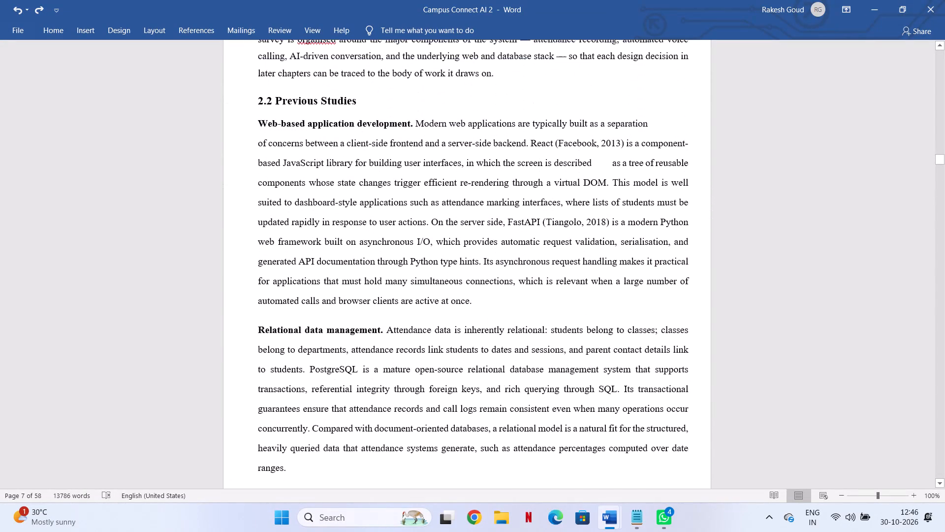
pyautogui.scroll(-17, 351, 117)
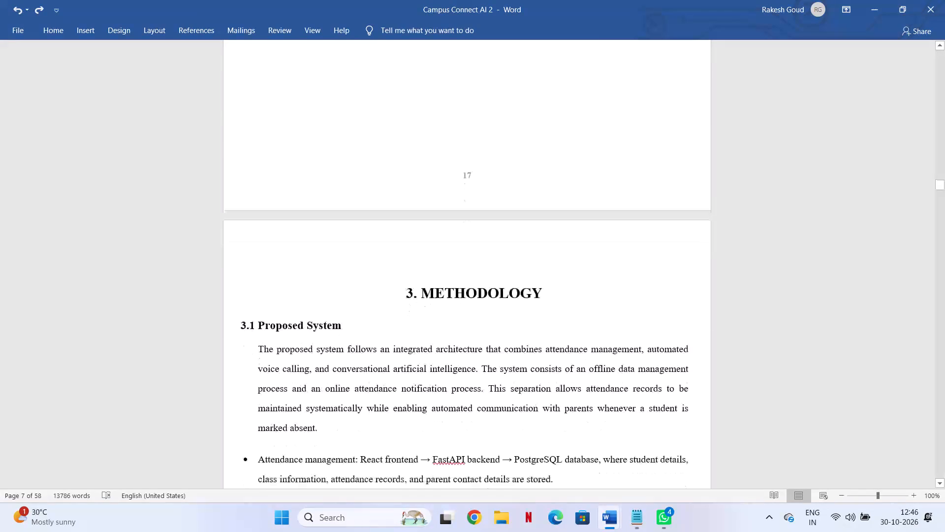
pyautogui.scroll(-2, 351, 117)
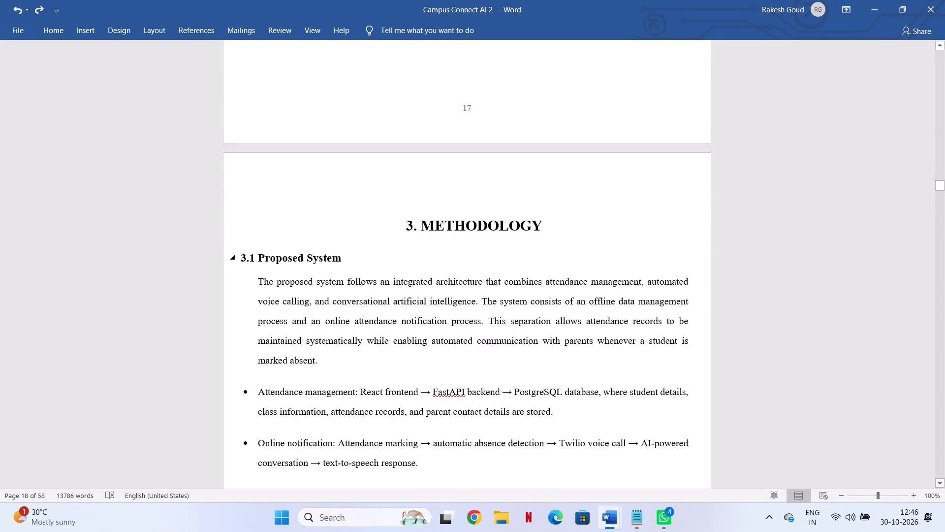
# Recheck the layout from the Literature Survey's conversational AI paragraph through section 2.3 to the "3.1 Proposed System" heading.
pyautogui.scroll(10, 271, 266)
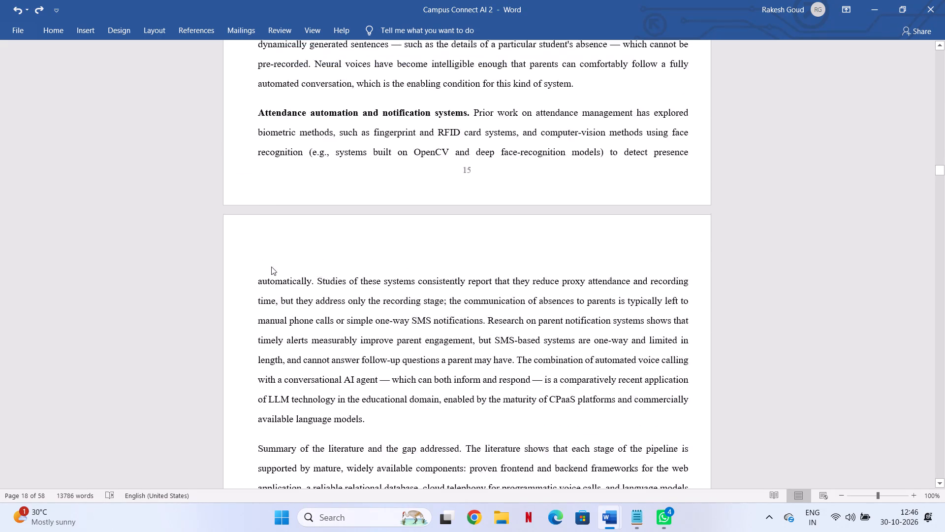
pyautogui.scroll(6, 271, 266)
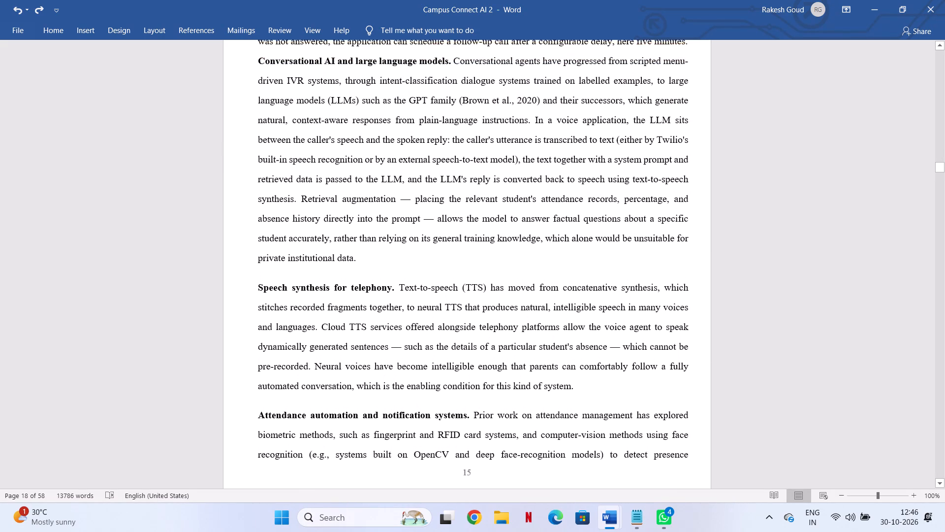
pyautogui.scroll(-8, 271, 266)
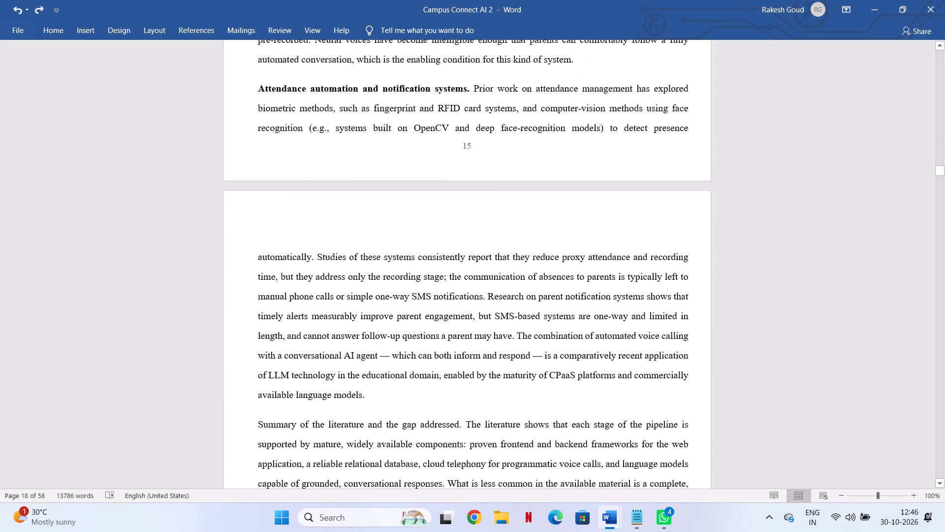
pyautogui.scroll(-7, 271, 266)
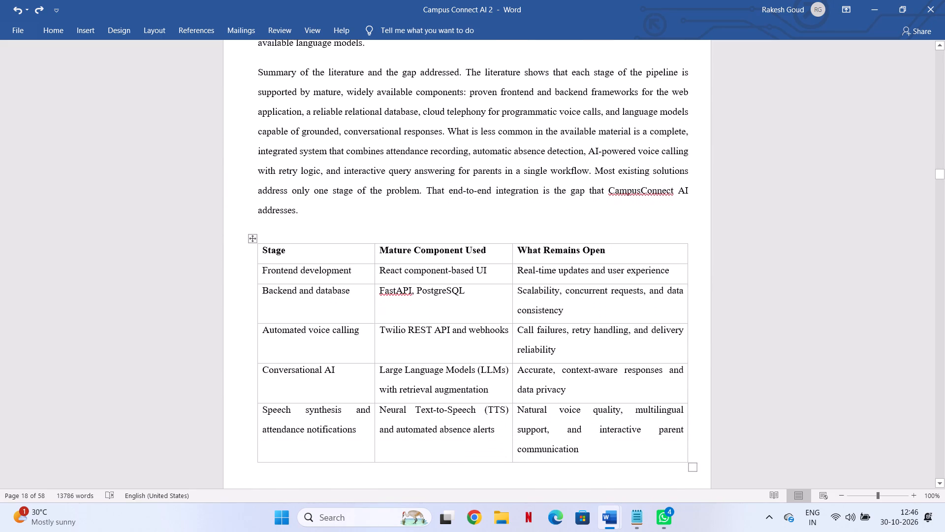
pyautogui.scroll(-9, 271, 266)
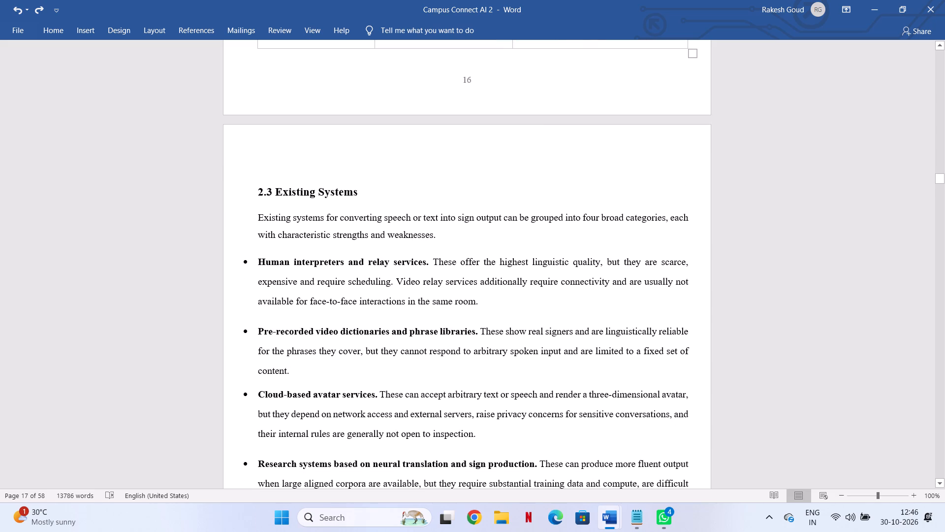
pyautogui.scroll(-3, 273, 224)
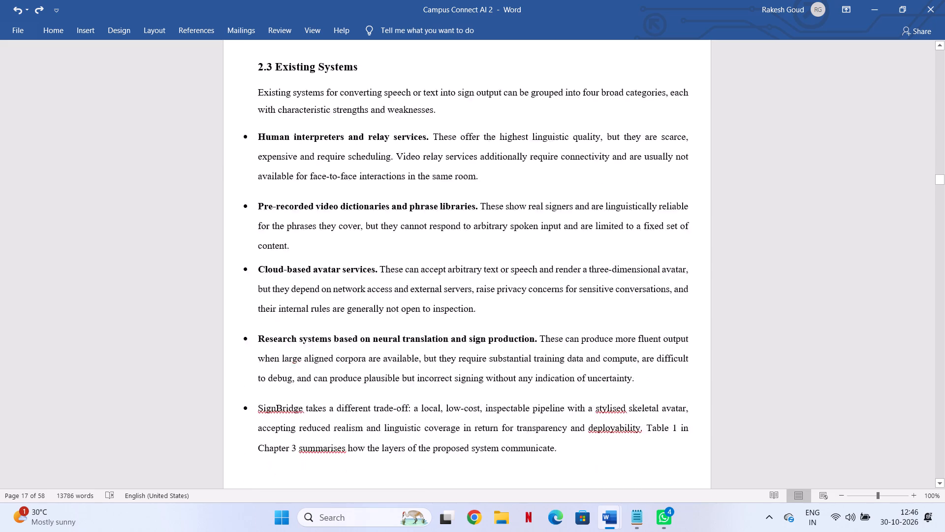
pyautogui.scroll(-8, 273, 224)
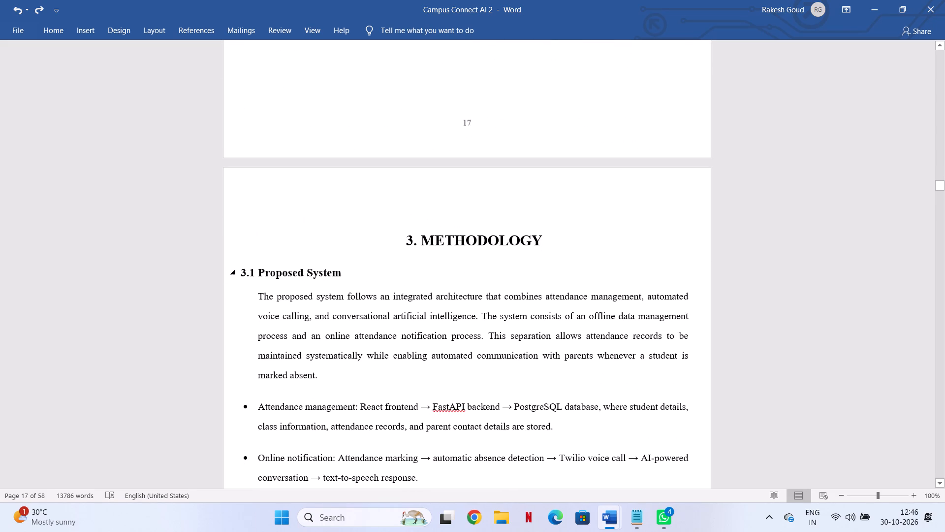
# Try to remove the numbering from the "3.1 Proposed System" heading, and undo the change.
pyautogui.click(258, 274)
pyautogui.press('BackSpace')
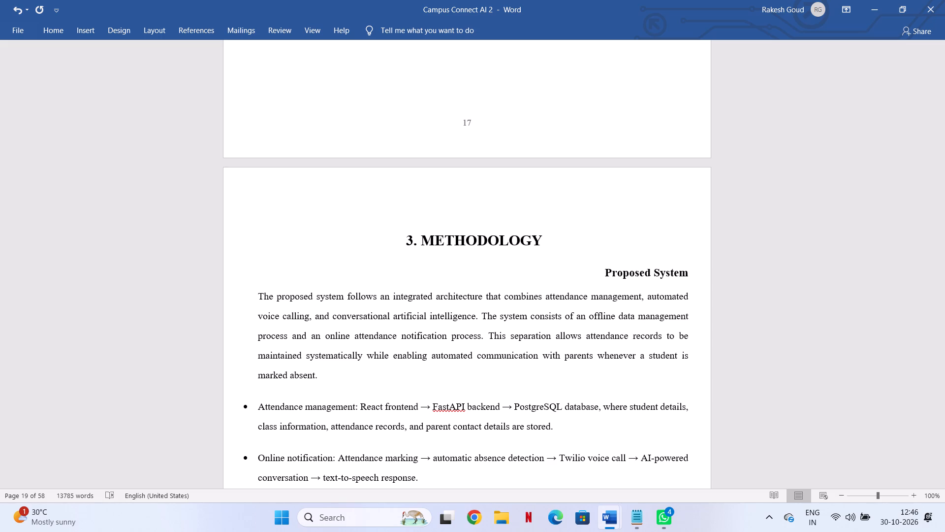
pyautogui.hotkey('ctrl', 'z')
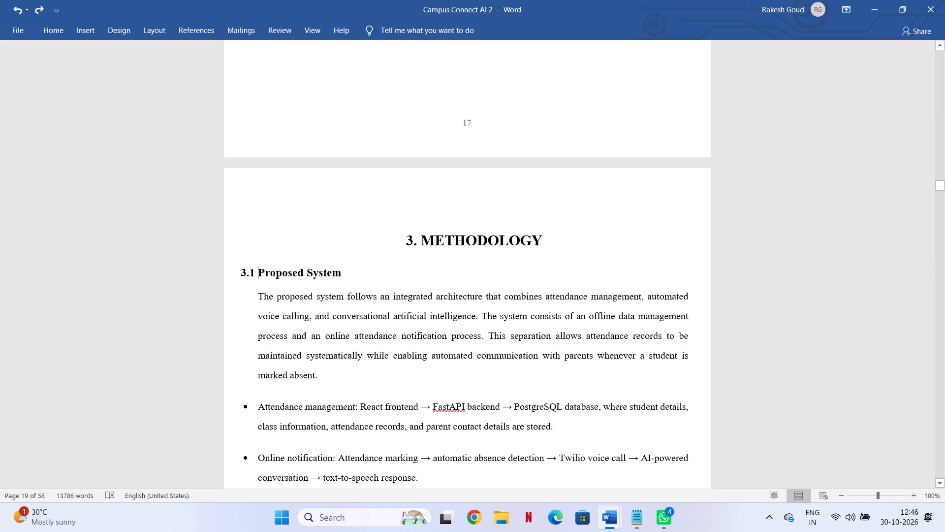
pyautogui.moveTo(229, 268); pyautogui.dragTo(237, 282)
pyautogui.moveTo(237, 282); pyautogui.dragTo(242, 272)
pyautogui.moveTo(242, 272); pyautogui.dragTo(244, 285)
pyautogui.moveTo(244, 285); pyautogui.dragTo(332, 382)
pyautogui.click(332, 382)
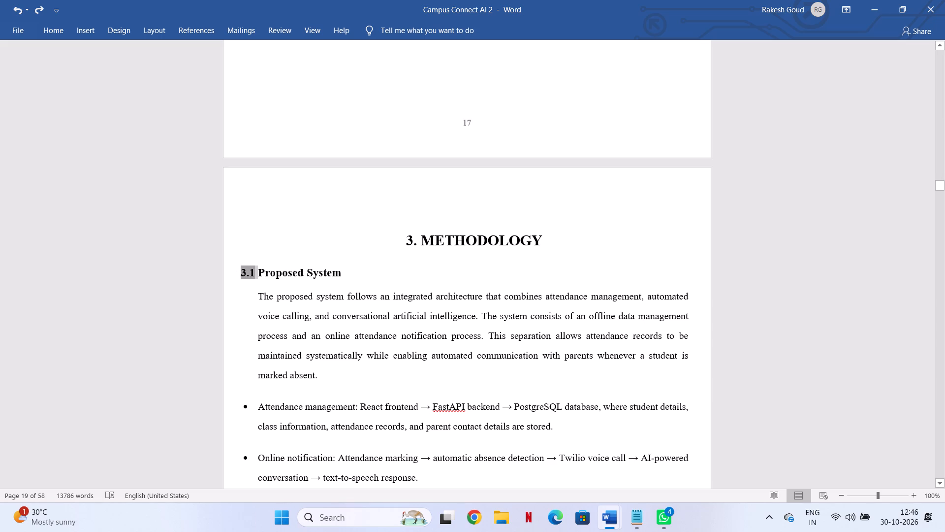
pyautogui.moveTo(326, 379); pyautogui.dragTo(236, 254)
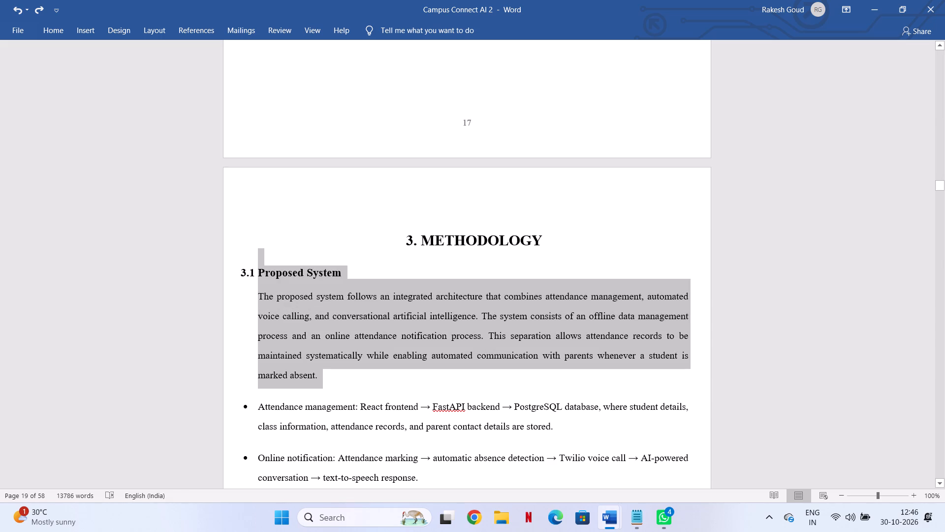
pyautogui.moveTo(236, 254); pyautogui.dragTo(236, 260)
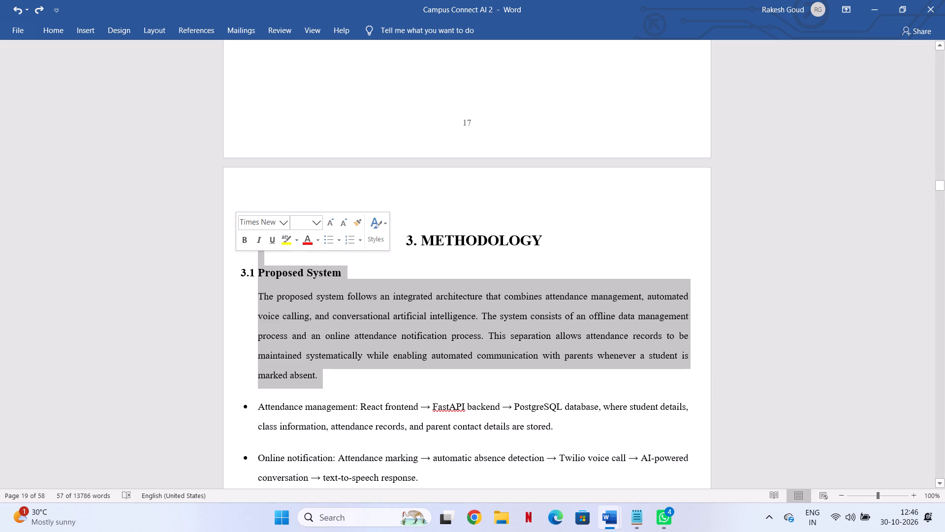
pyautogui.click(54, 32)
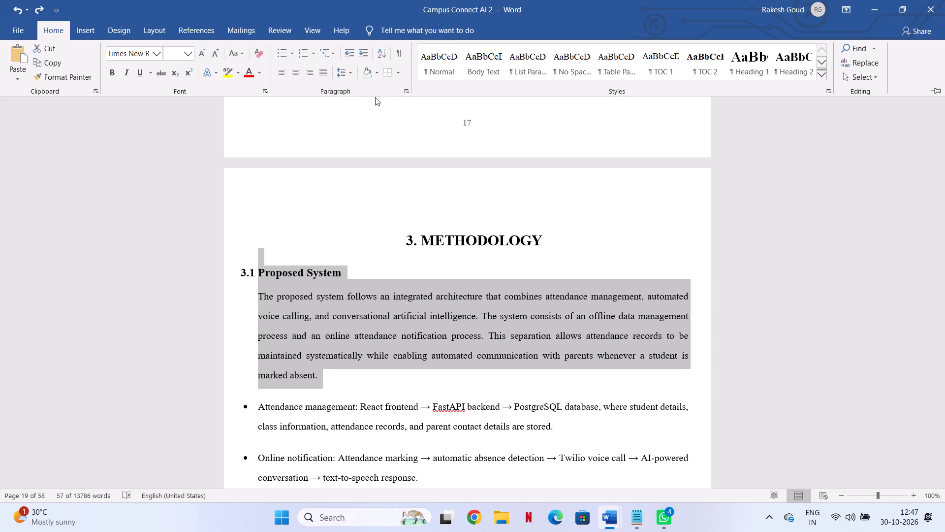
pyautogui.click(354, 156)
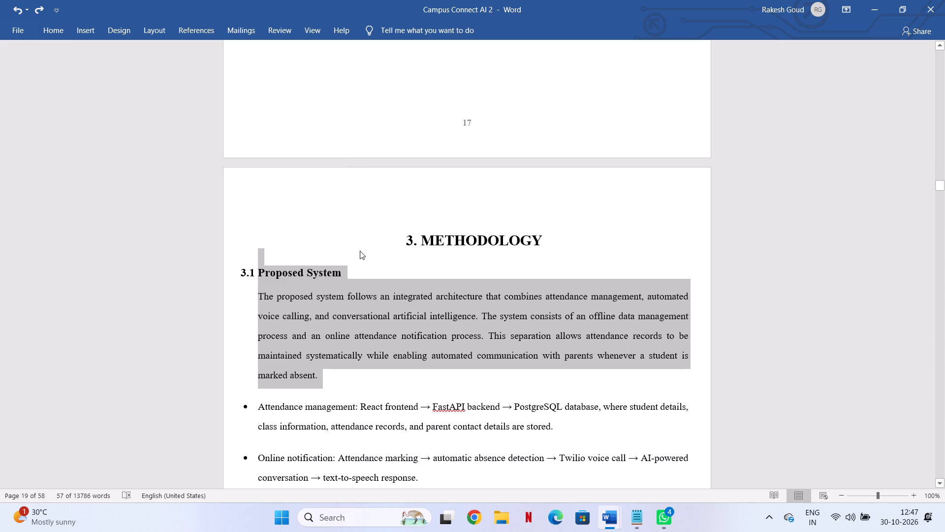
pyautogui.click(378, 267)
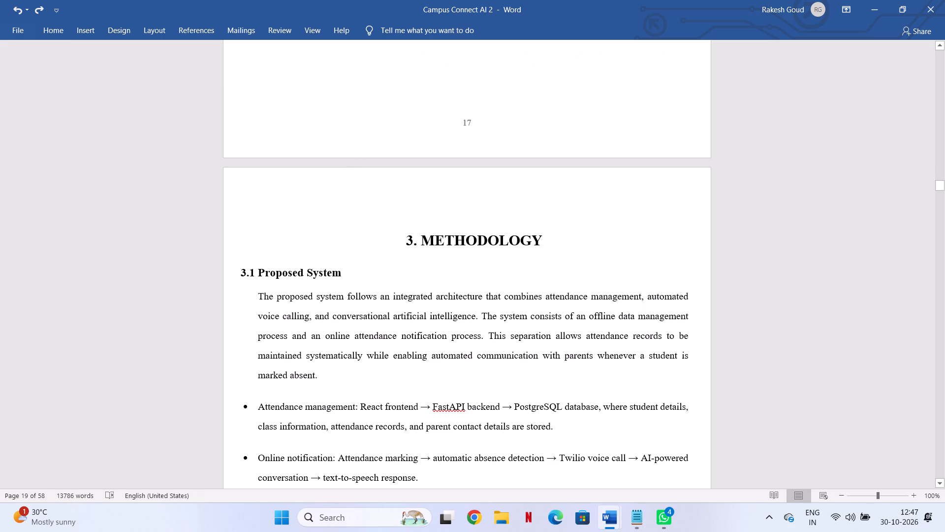
# Set the "METHODOLOGY" title text of chapter 3 to font size 14.
pyautogui.moveTo(394, 243); pyautogui.dragTo(487, 244)
pyautogui.moveTo(487, 244); pyautogui.dragTo(424, 248)
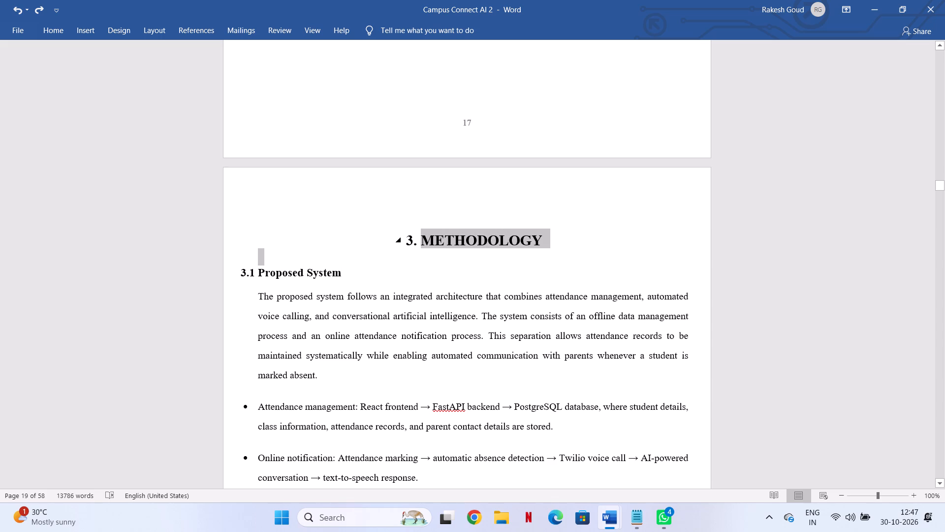
pyautogui.moveTo(424, 248); pyautogui.dragTo(410, 250)
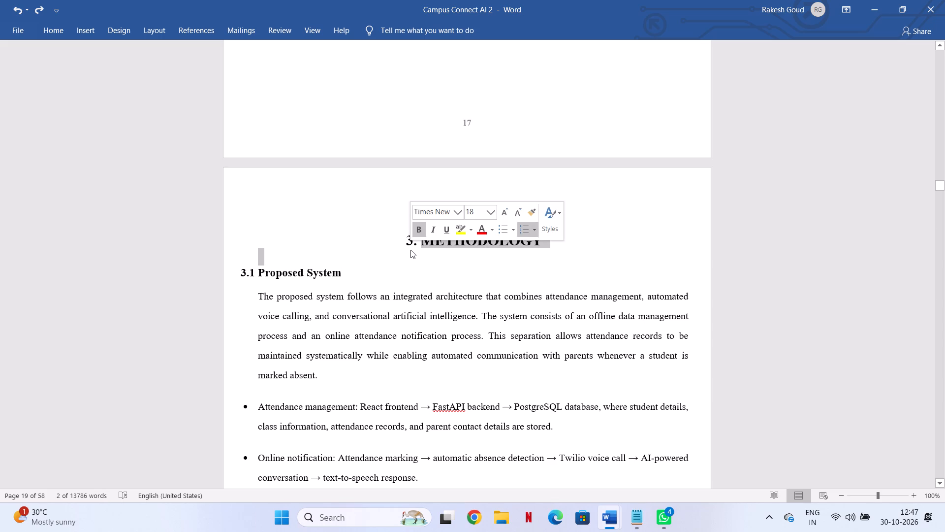
pyautogui.click(486, 214)
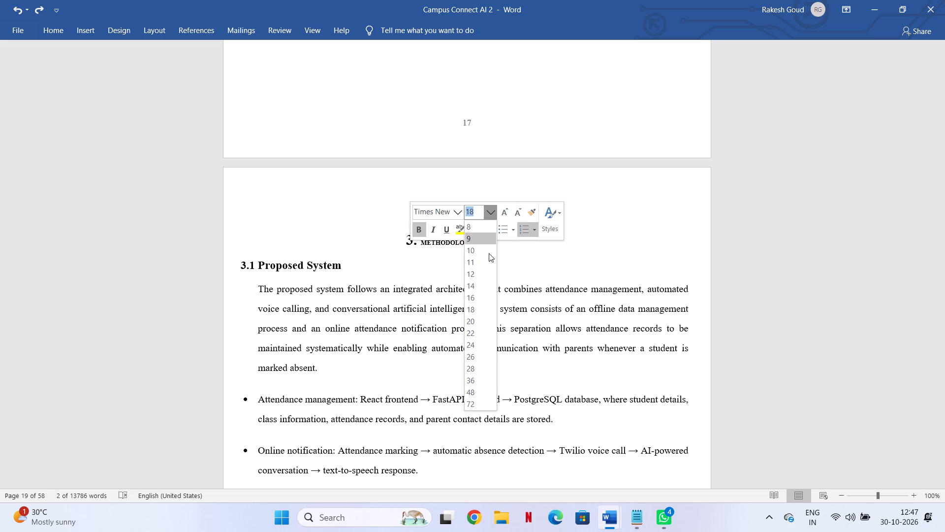
pyautogui.click(491, 281)
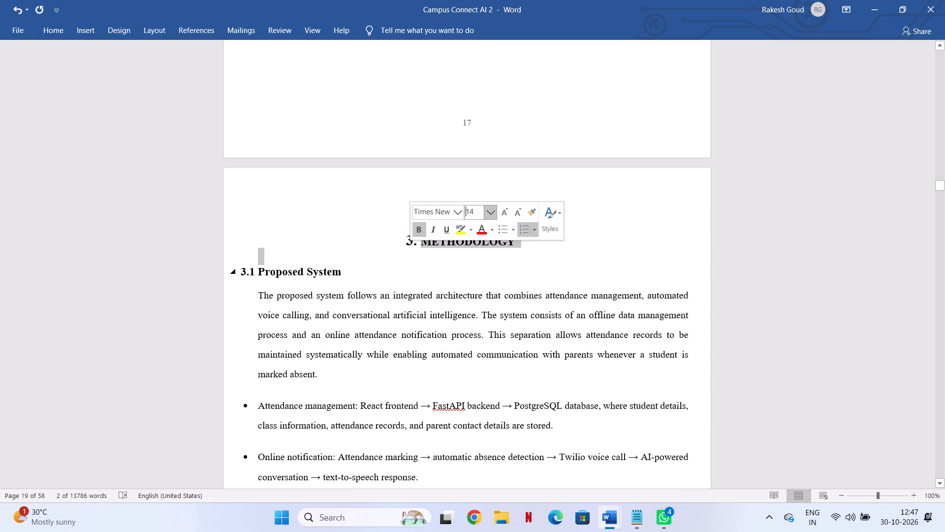
pyautogui.click(503, 268)
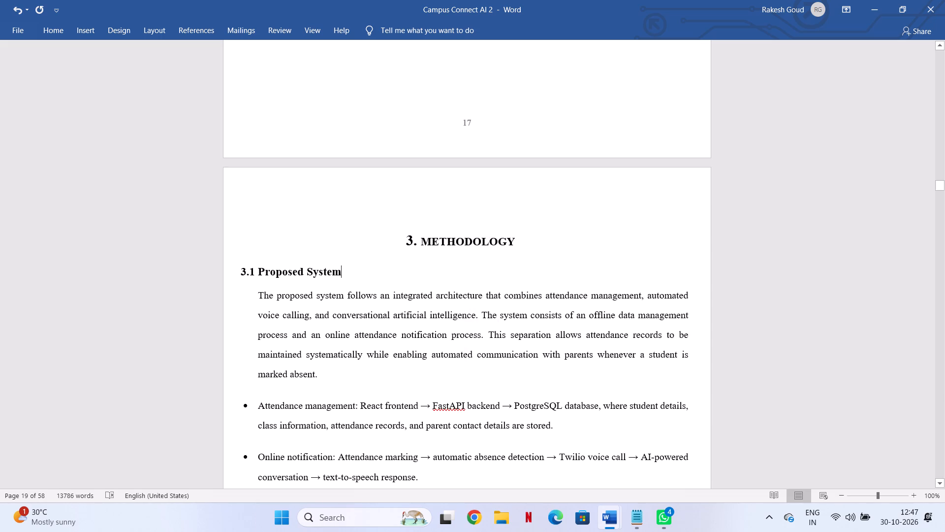
# Set the chapter number "3." in front of the METHODOLOGY title to font size 14.
pyautogui.doubleClick(409, 244)
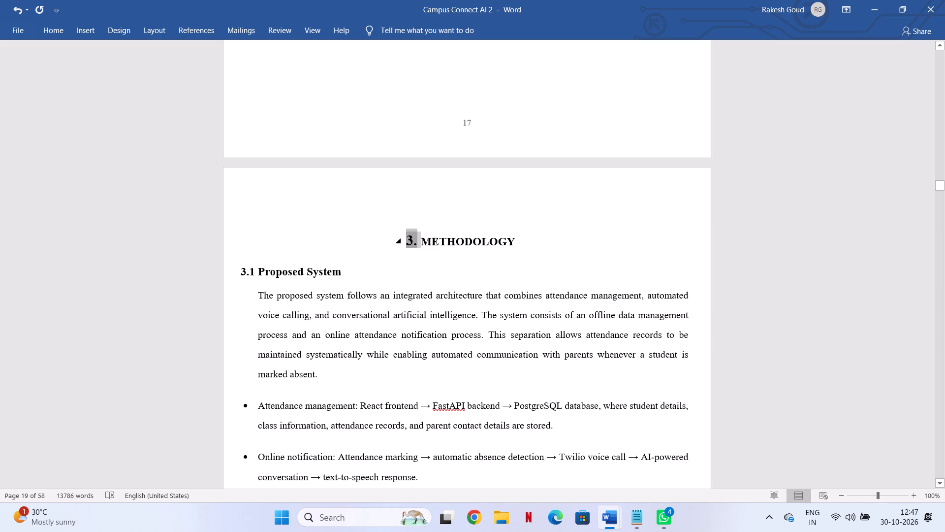
pyautogui.click(409, 244)
pyautogui.rightClick(409, 242)
pyautogui.doubleClick(409, 242)
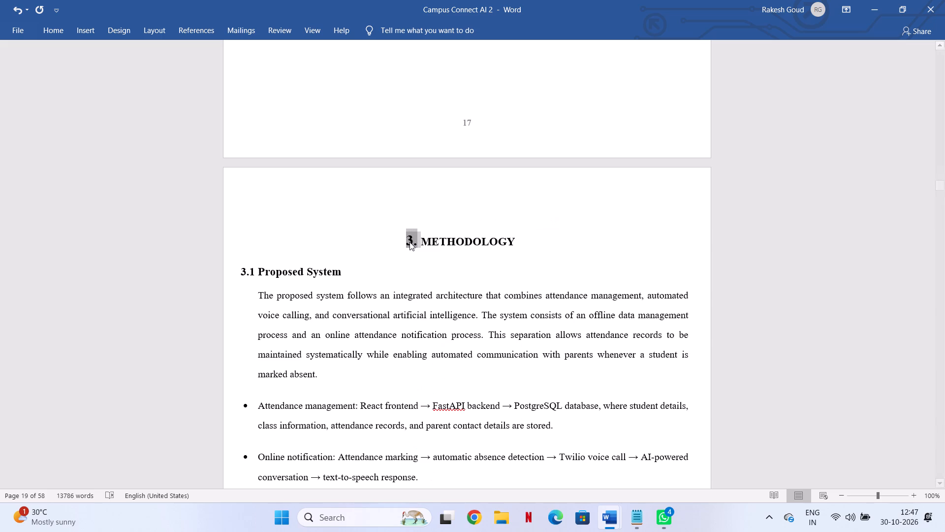
pyautogui.rightClick(409, 242)
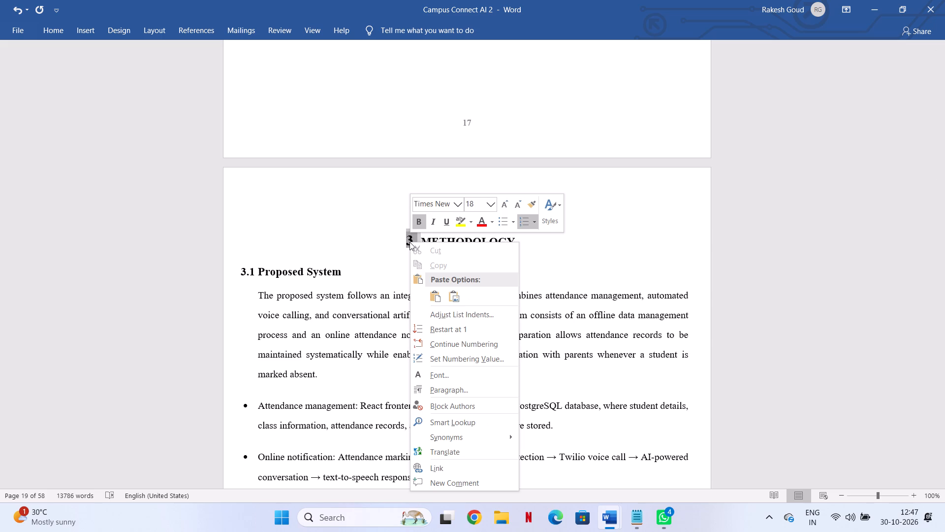
pyautogui.click(469, 209)
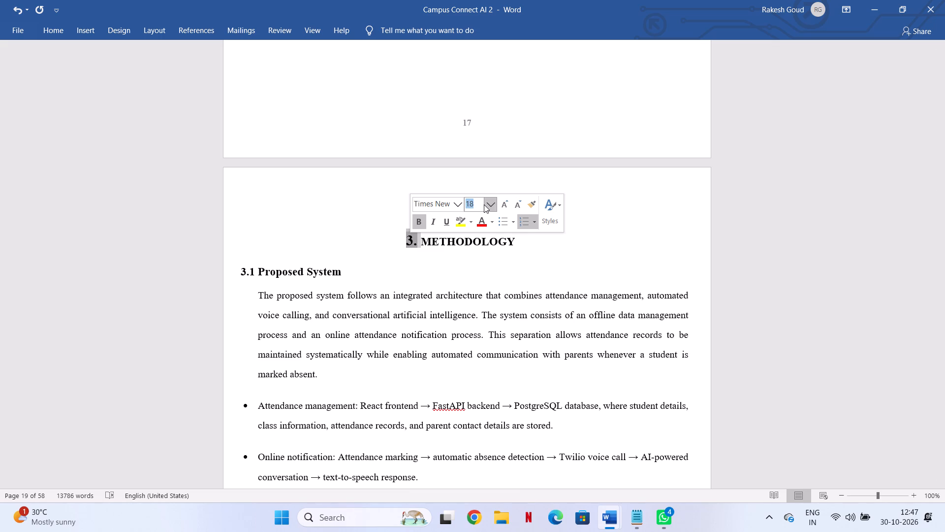
pyautogui.click(484, 204)
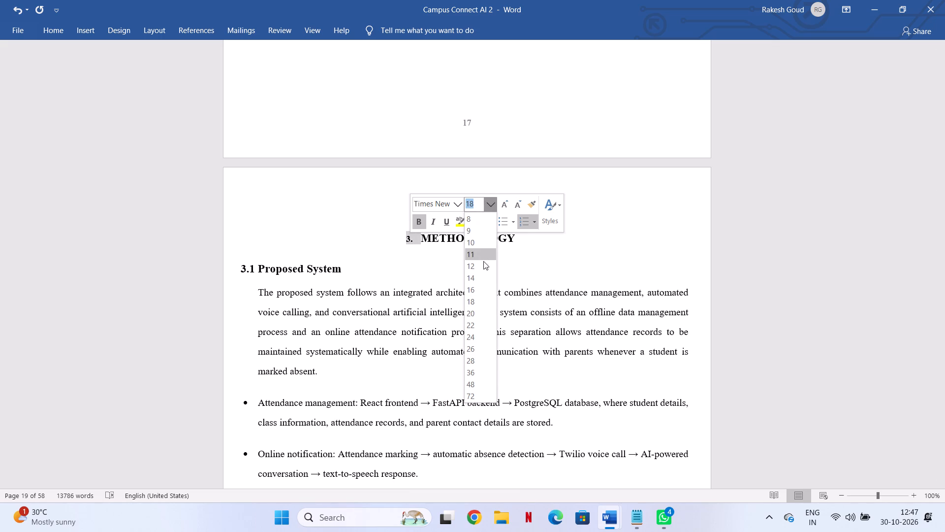
pyautogui.click(483, 276)
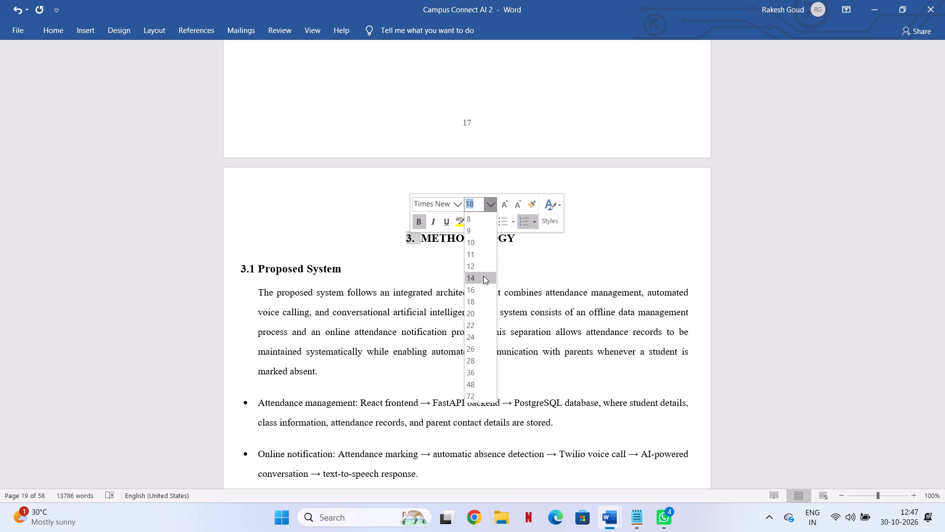
pyautogui.click(488, 267)
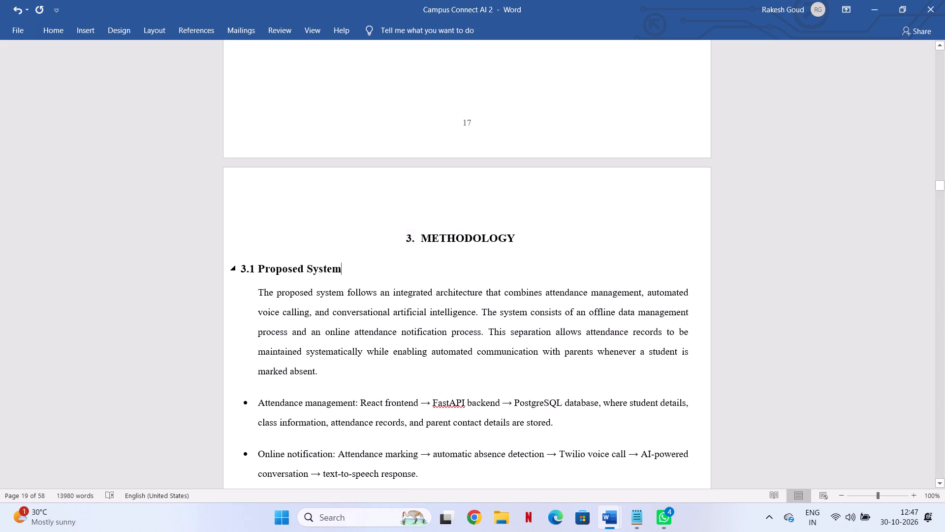
# Go back to the chapter 2 title and set its "LITERATURE SURVEY" text to font size 14.
pyautogui.scroll(3, 488, 267)
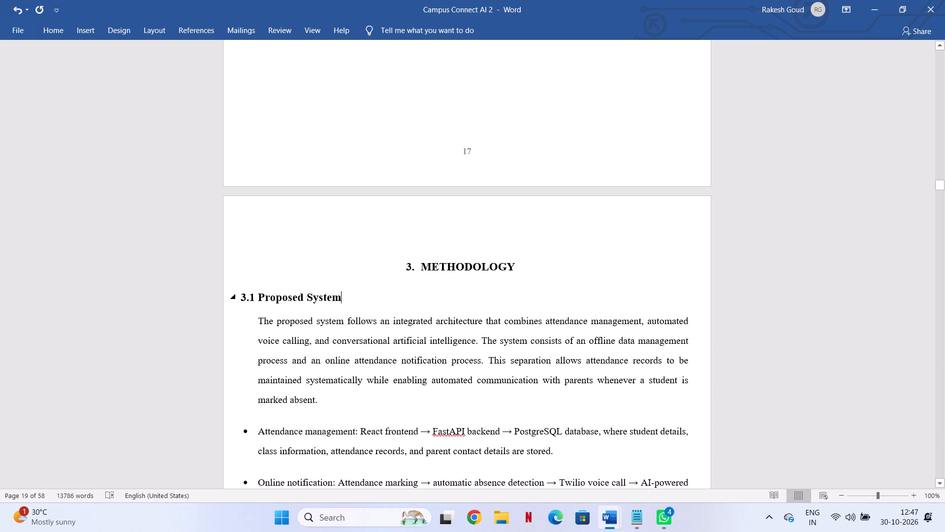
pyautogui.scroll(20, 488, 267)
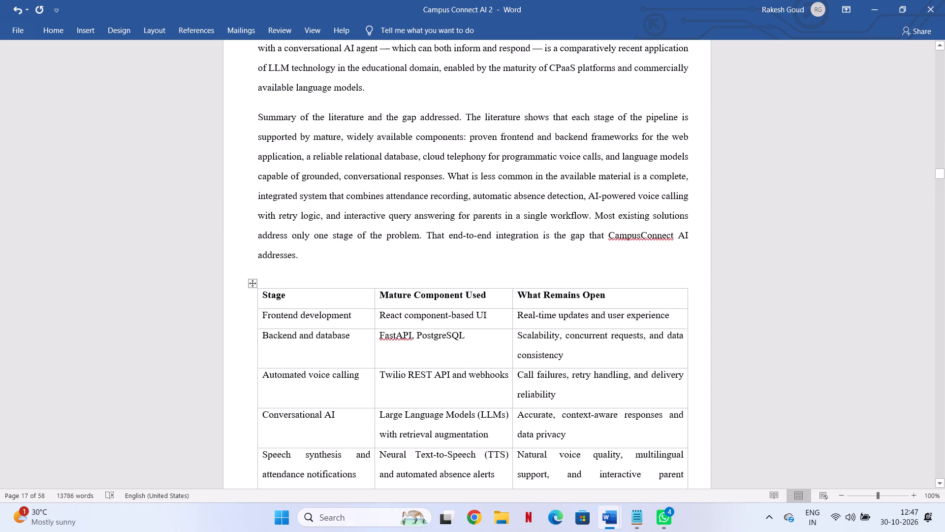
pyautogui.scroll(16, 488, 267)
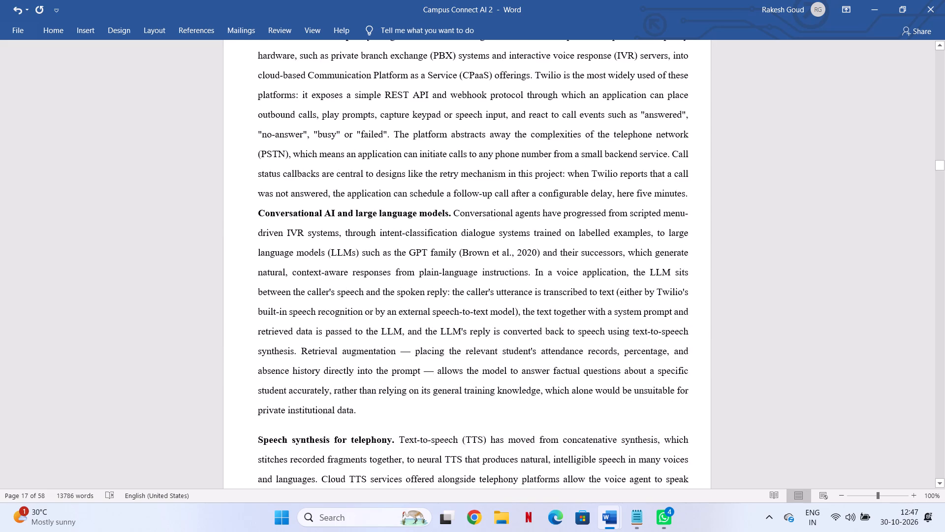
pyautogui.scroll(12, 488, 267)
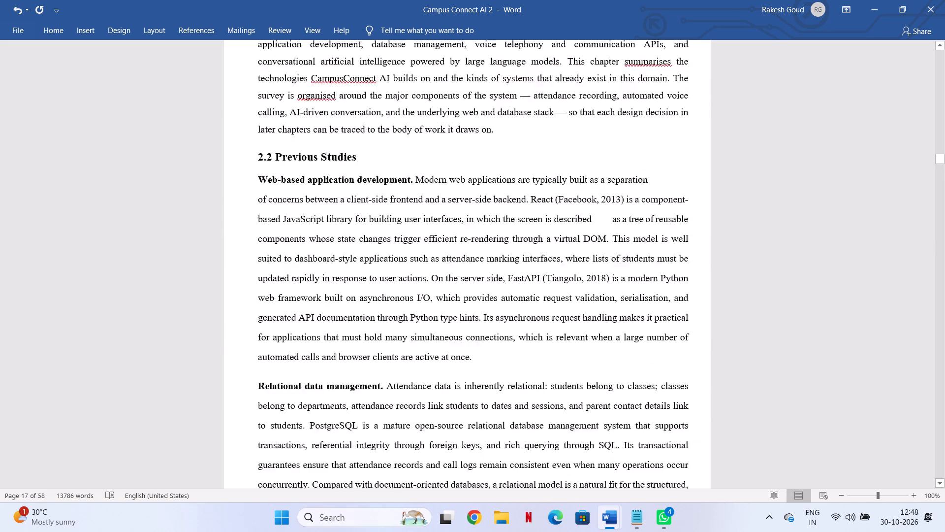
pyautogui.scroll(4, 488, 267)
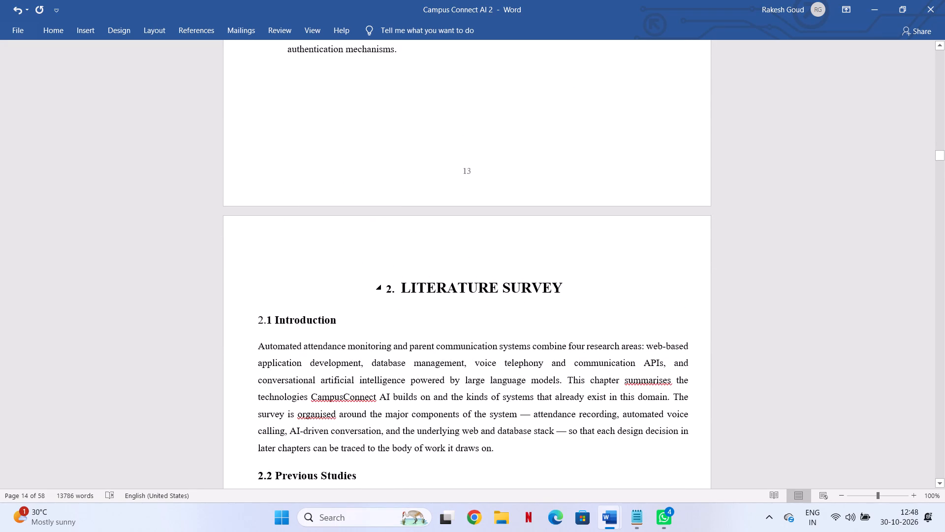
pyautogui.moveTo(400, 288); pyautogui.dragTo(547, 267)
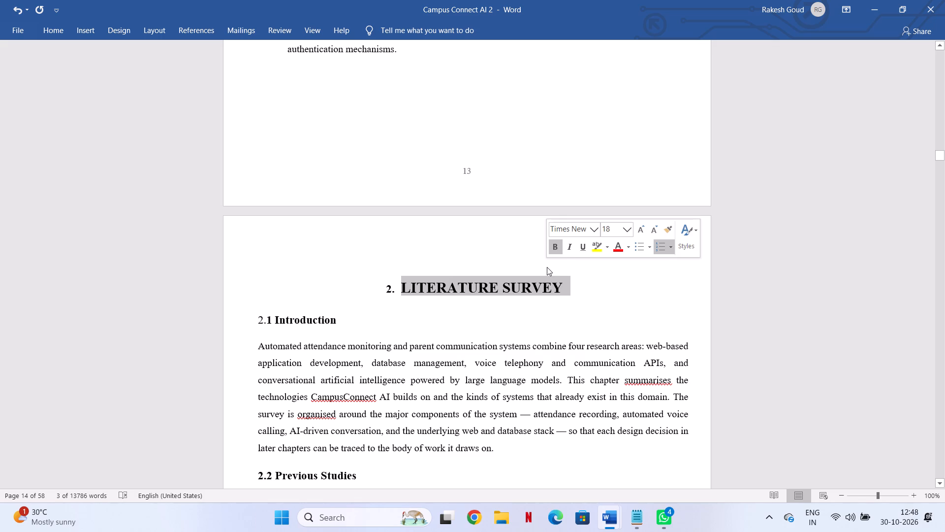
pyautogui.click(623, 231)
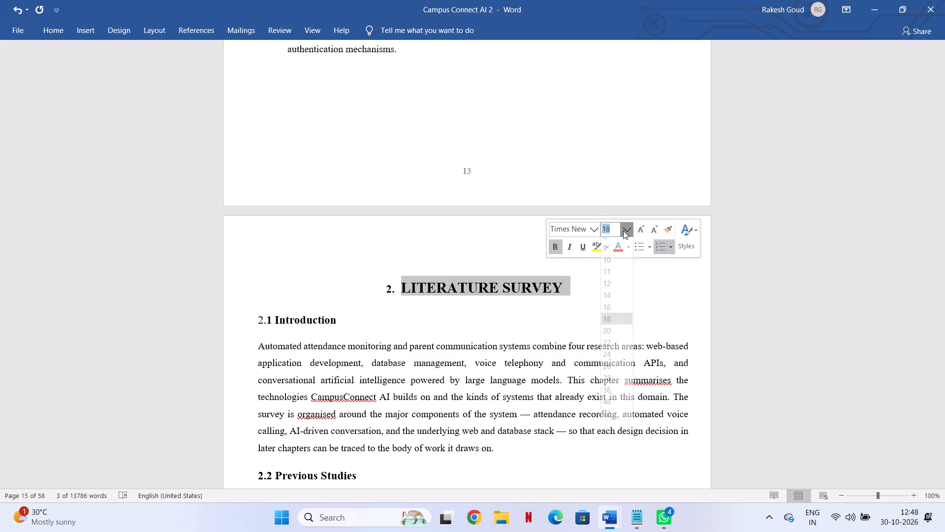
pyautogui.click(617, 304)
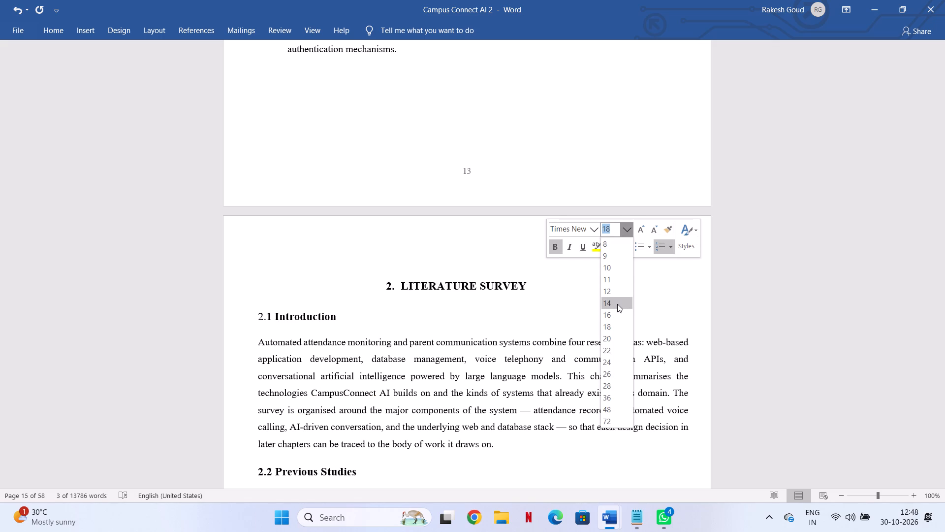
pyautogui.click(560, 306)
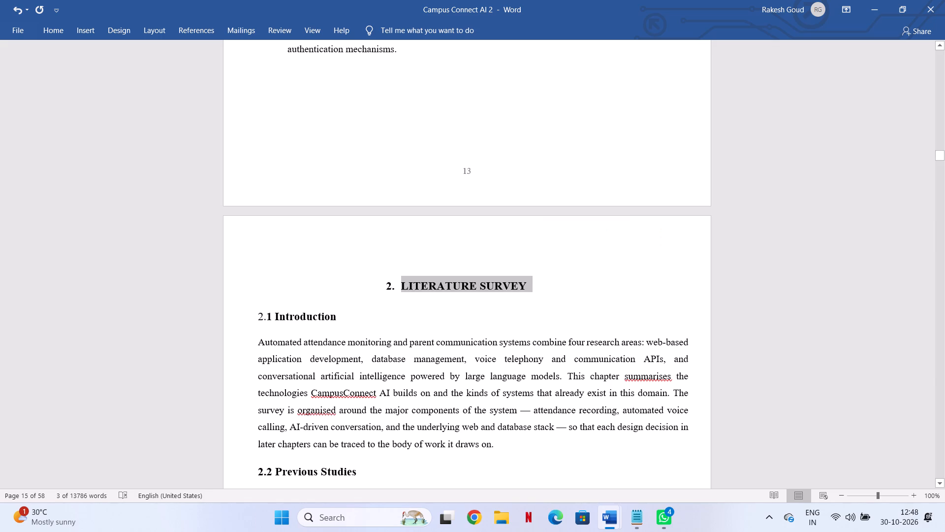
# Look back through chapter 1, from the project limitations to section 1.1 Problem Definition, to check its headings and layout.
pyautogui.scroll(1, 560, 306)
pyautogui.scroll(7, 520, 327)
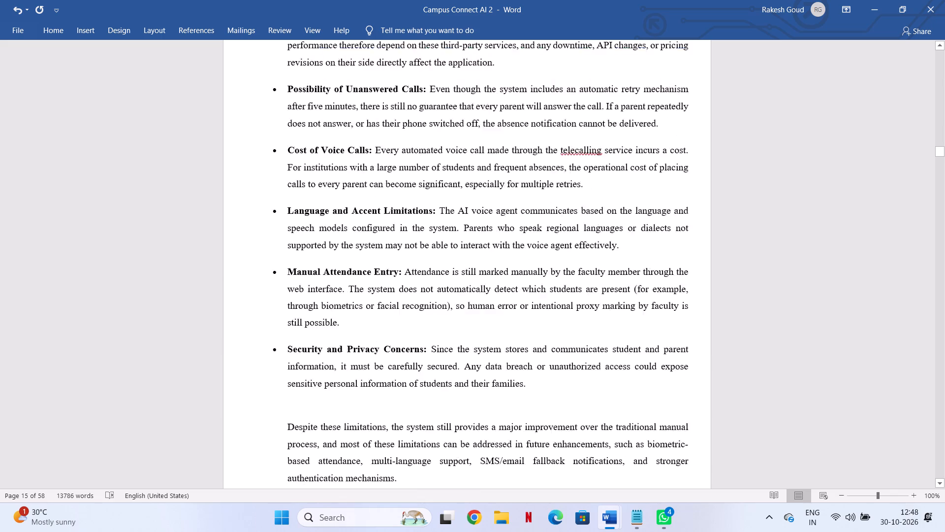
pyautogui.scroll(15, 520, 327)
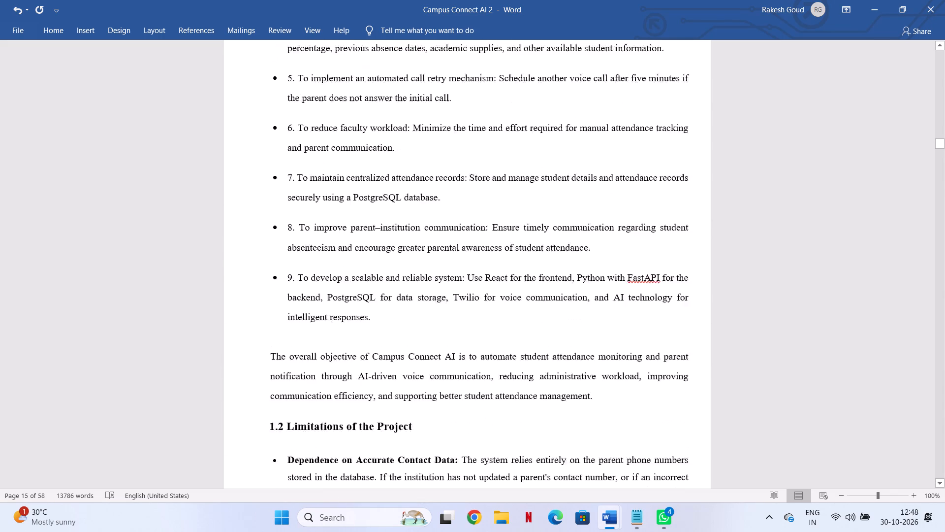
pyautogui.scroll(11, 520, 327)
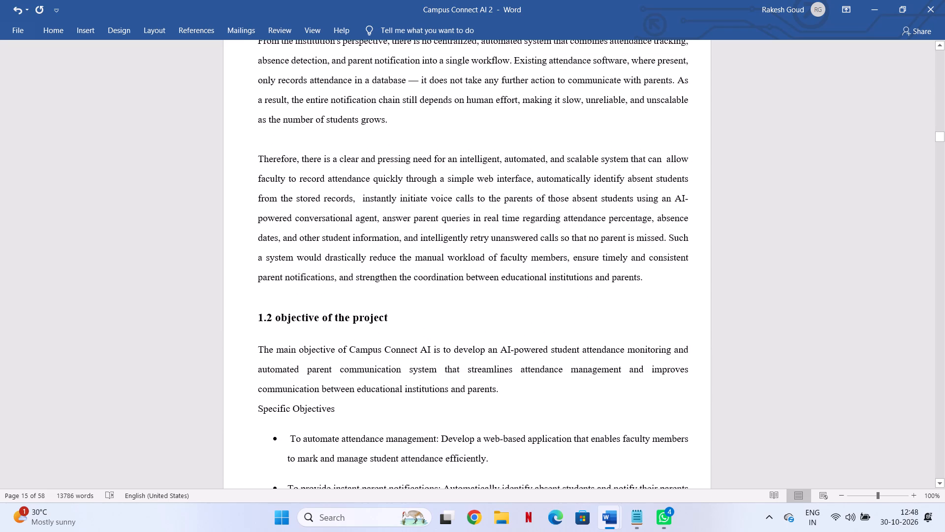
pyautogui.scroll(19, 520, 327)
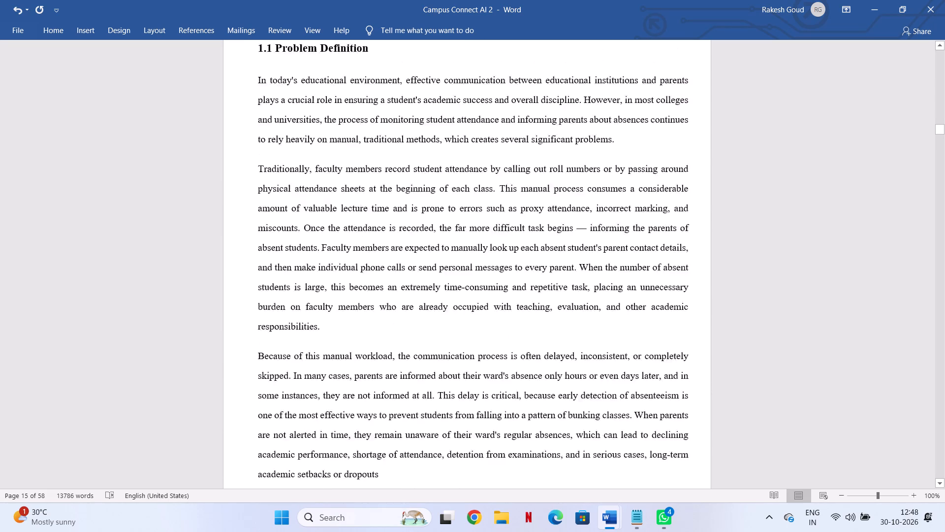